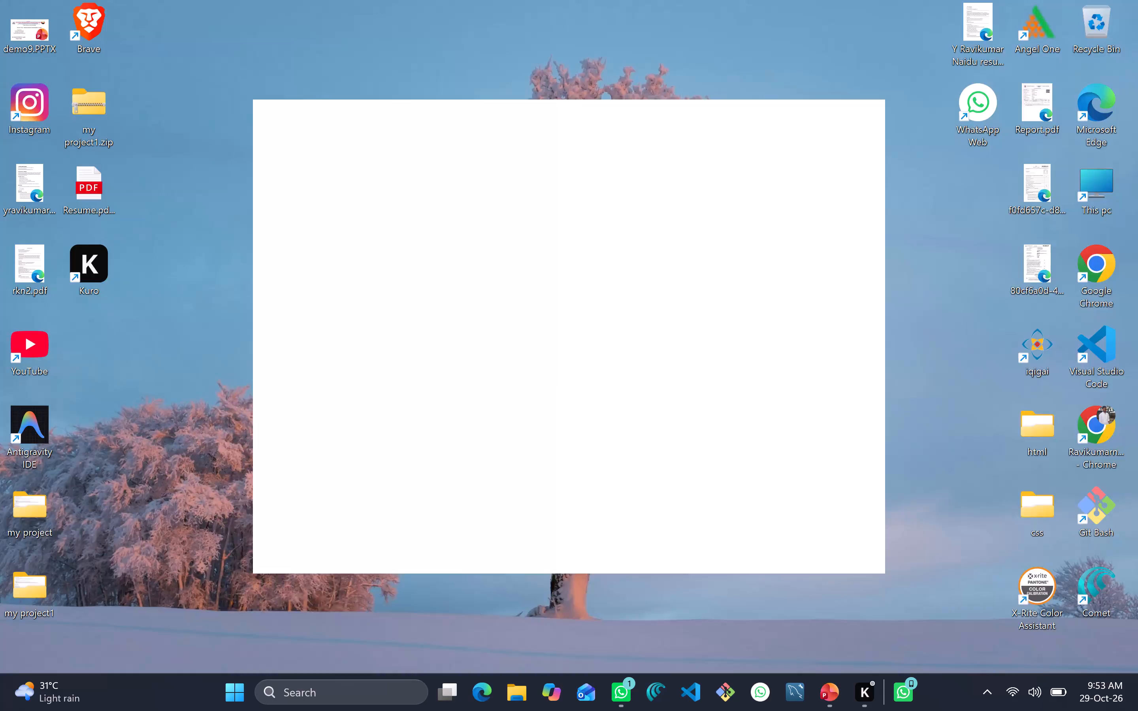
Replace "Dr" below "Under The Guidance of" on the Project Phase-2 title slide with the guide's name in capitals.
click(792, 472)
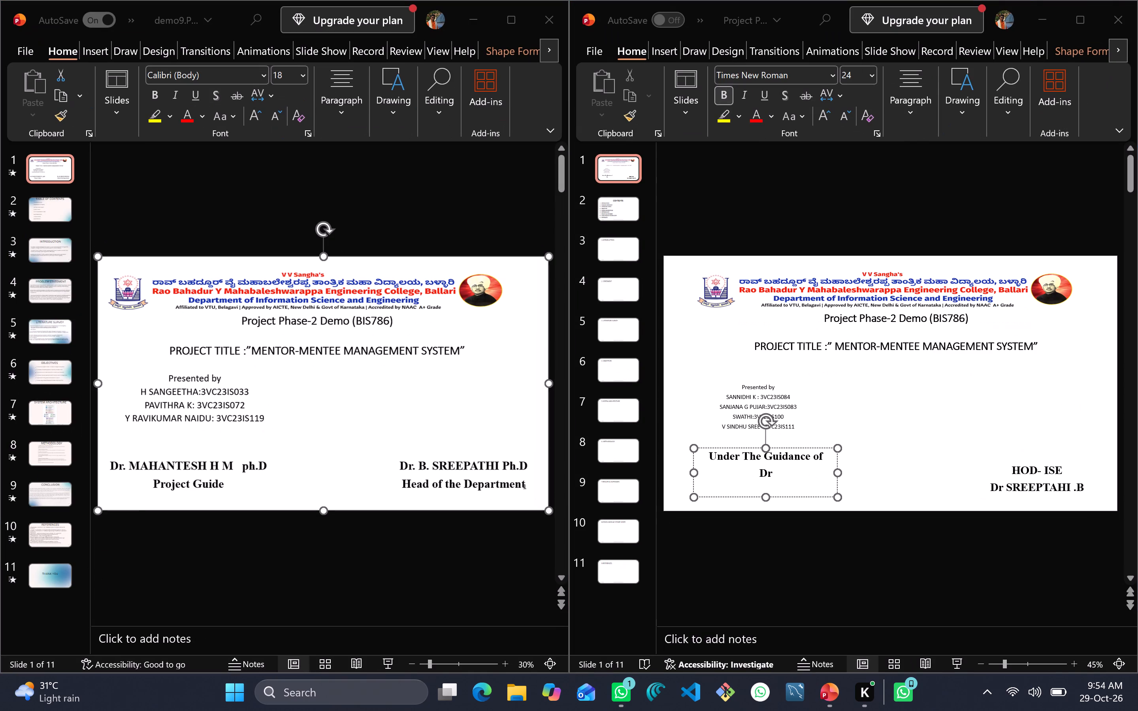
click(790, 475)
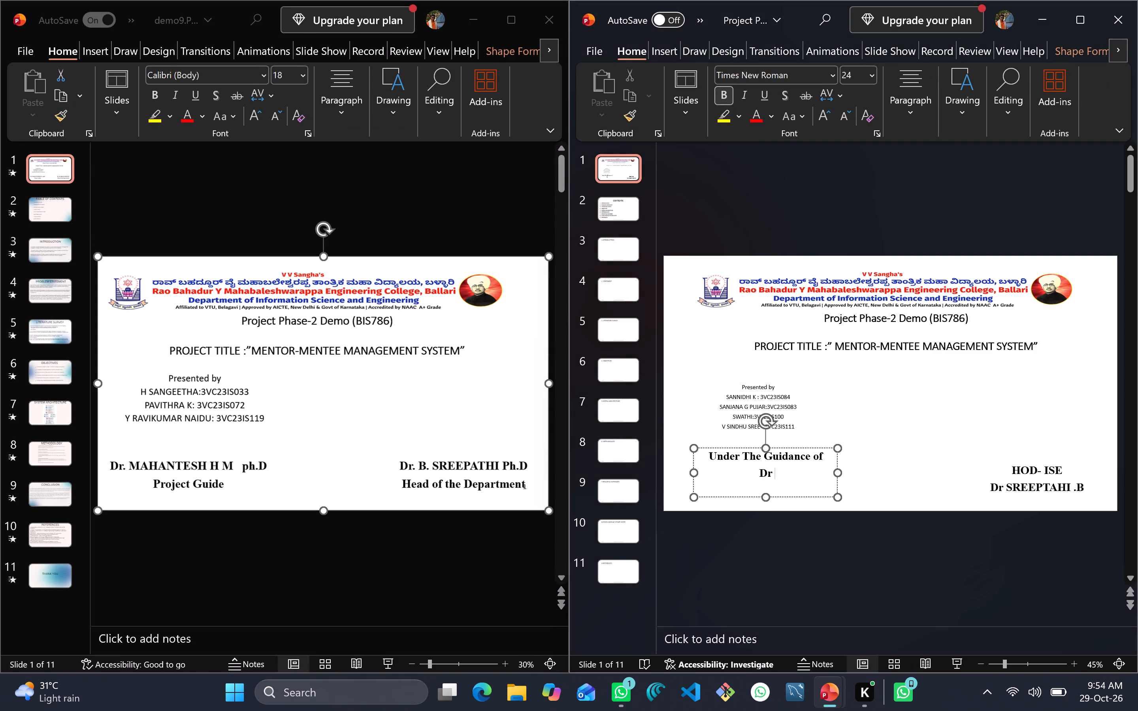
key(BackSpace)
key(BackSpace)
key(BackSpace)
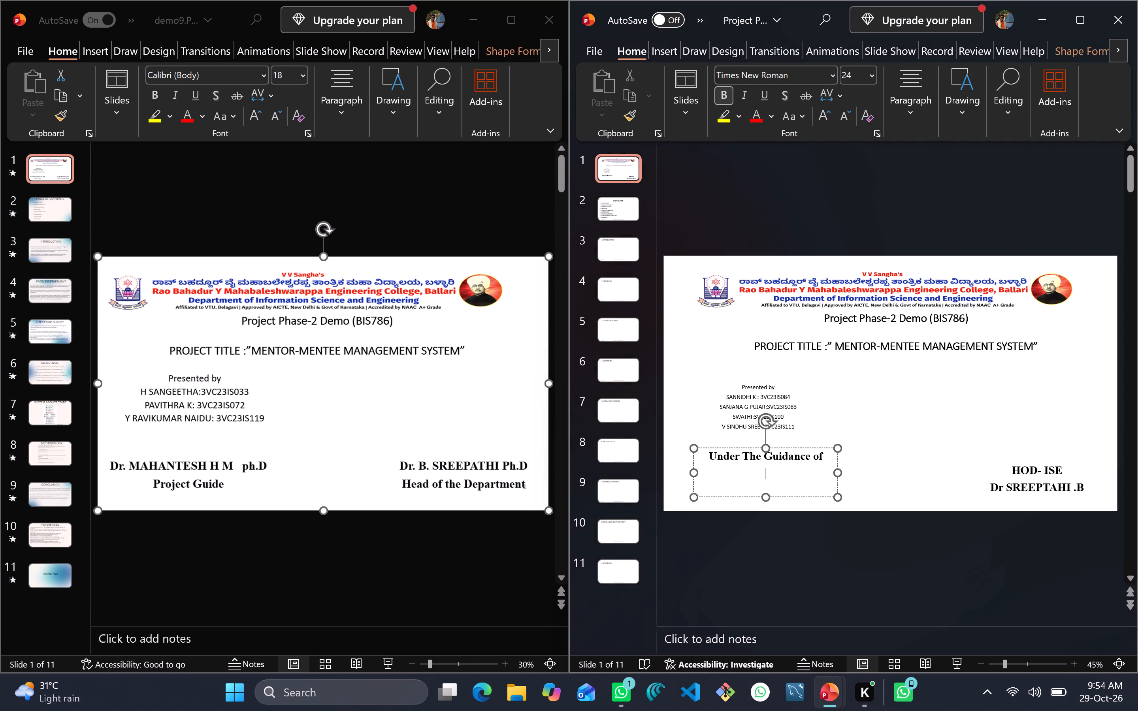
click(790, 475)
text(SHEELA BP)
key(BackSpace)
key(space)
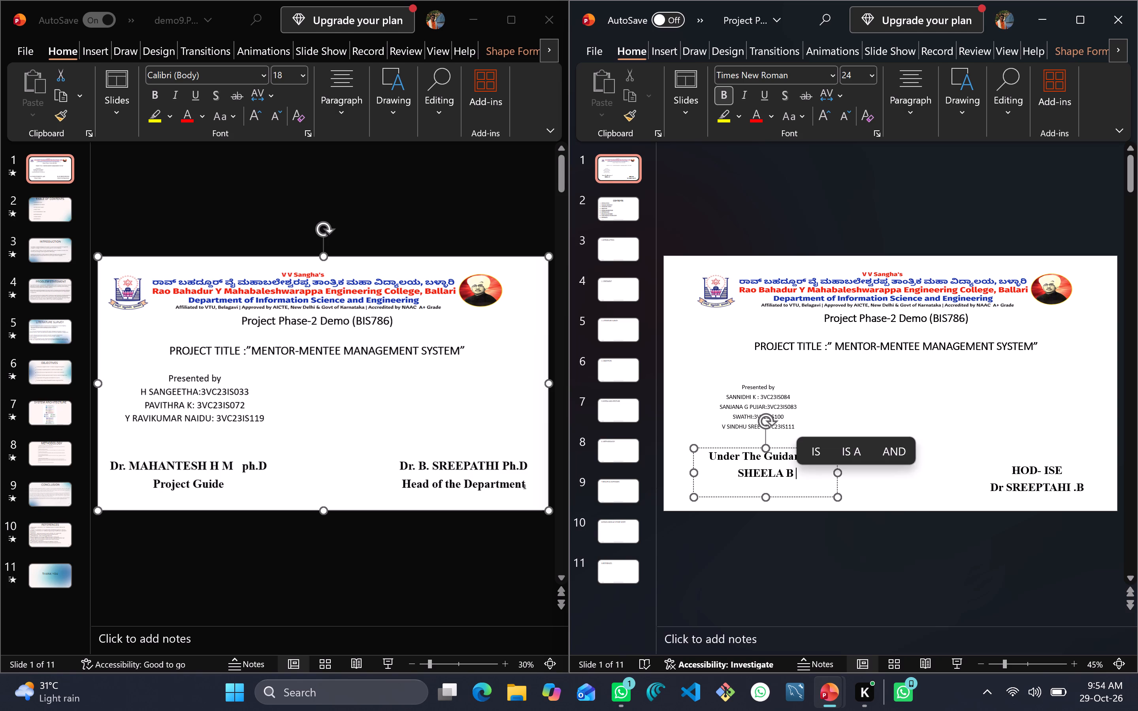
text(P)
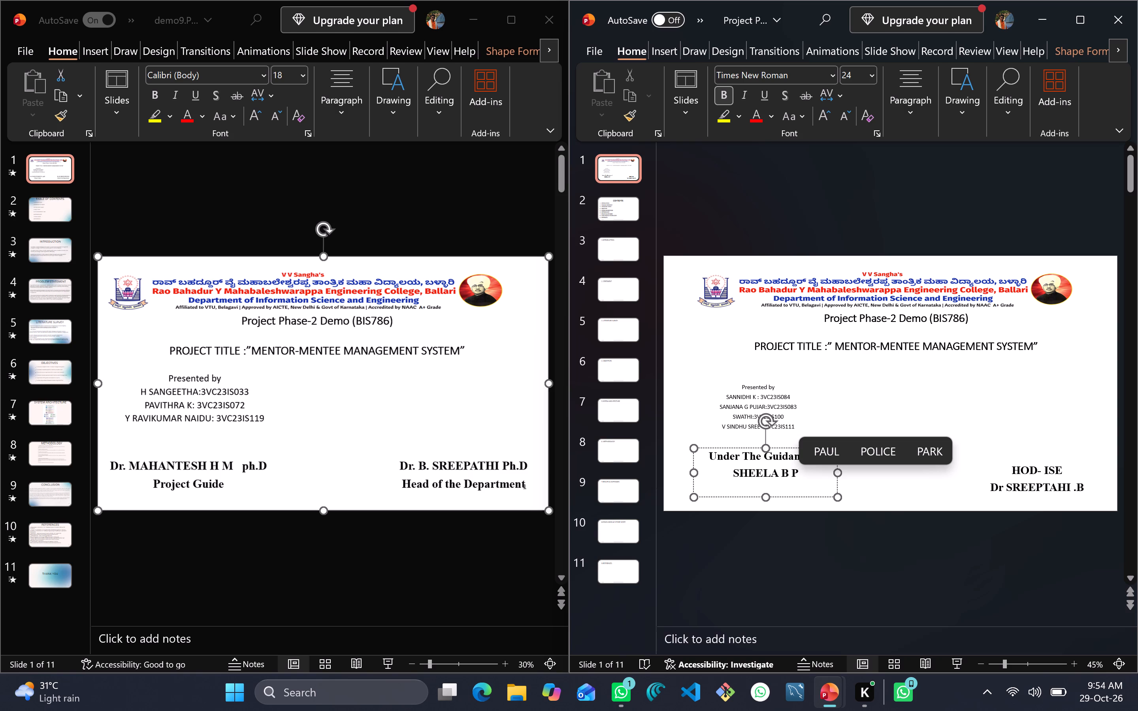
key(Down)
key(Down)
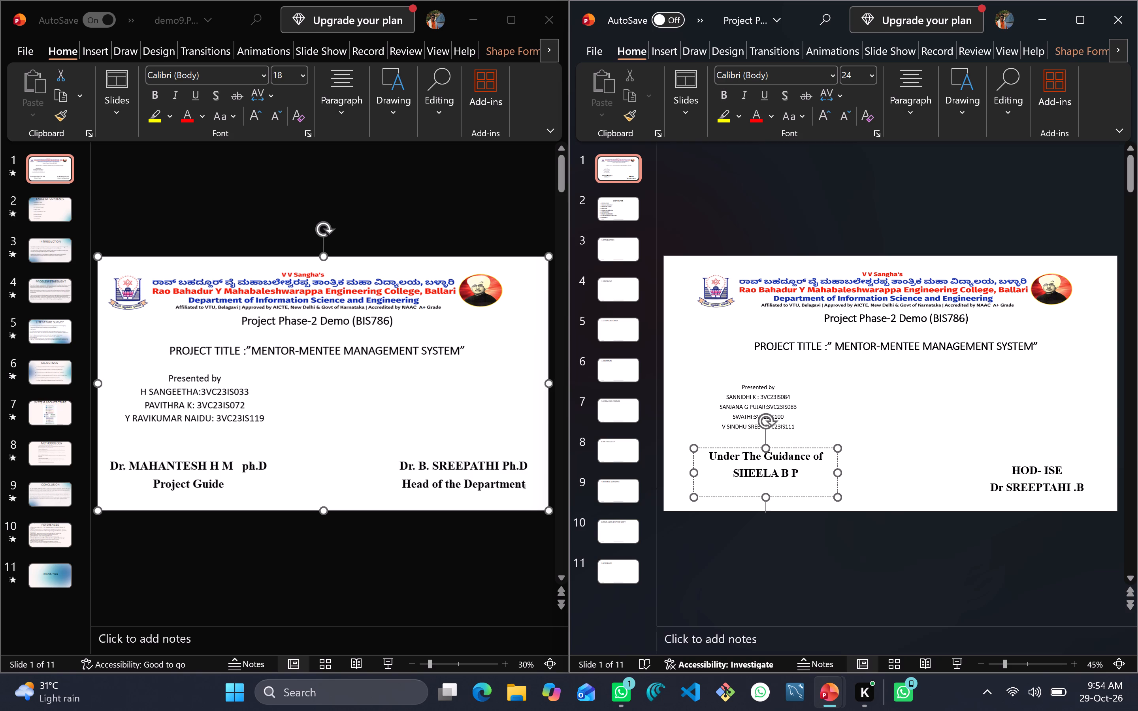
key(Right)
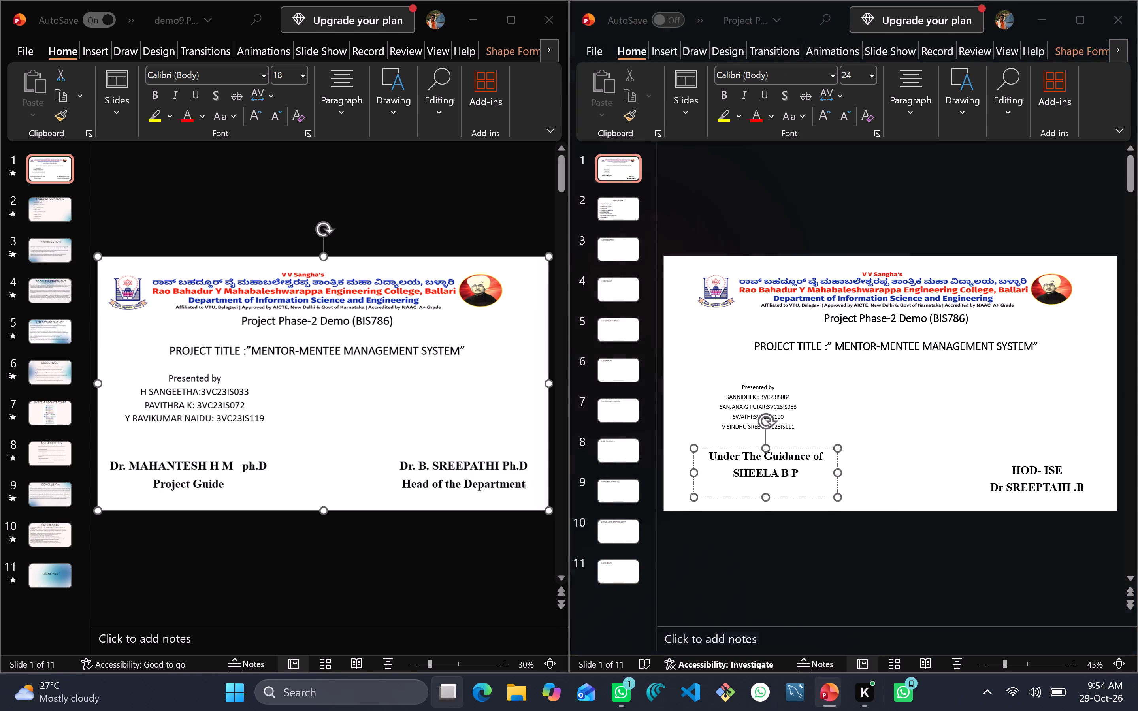
Open the empty body placeholder of the "1.INTRODUCTION" slide in the Project Phase-2 template deck for text entry.
scroll(812, 474, down, 2)
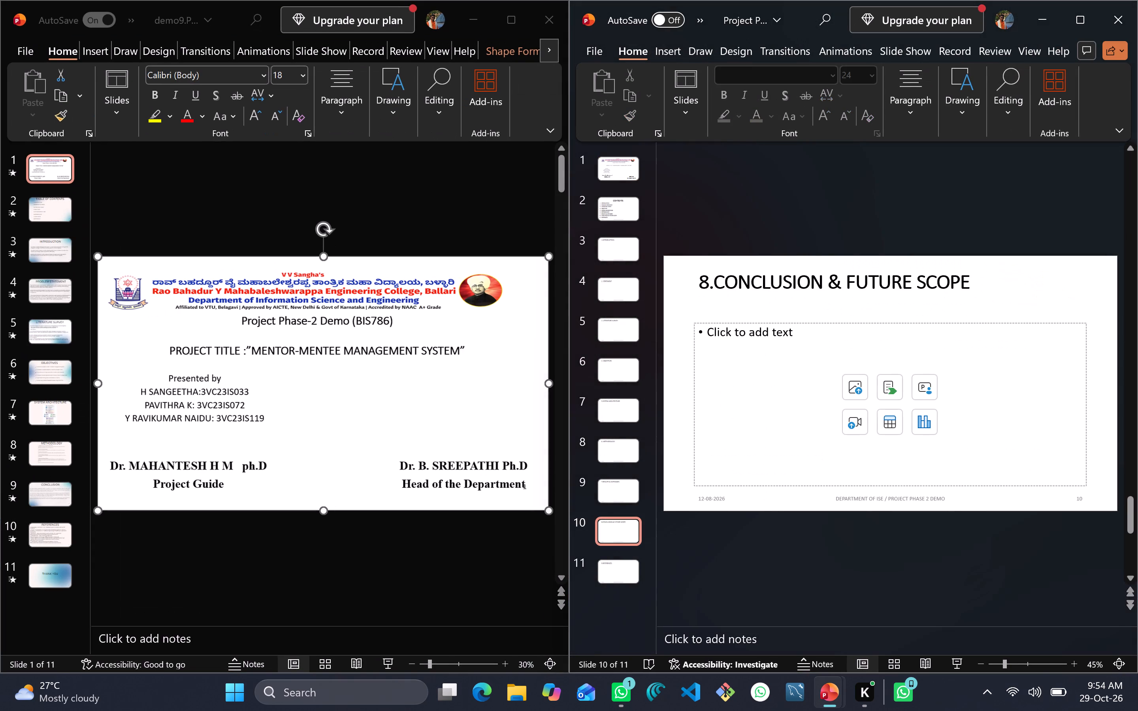
scroll(812, 474, up, 3)
scroll(812, 474, down, 1)
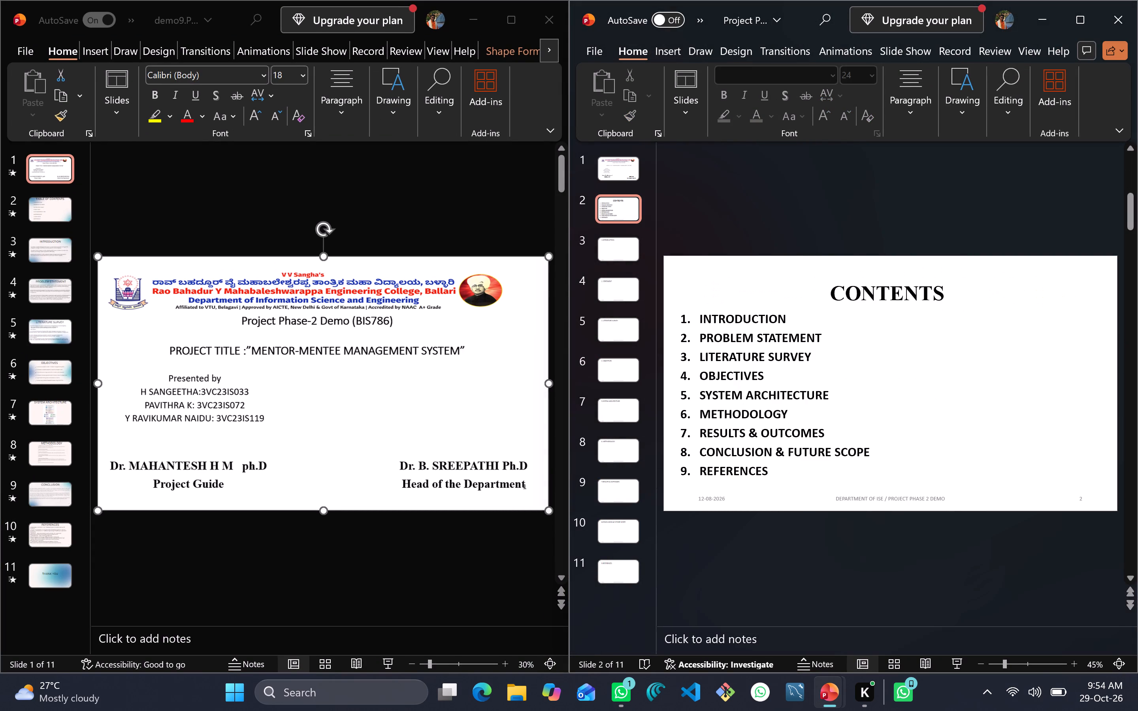
scroll(812, 474, down, 1)
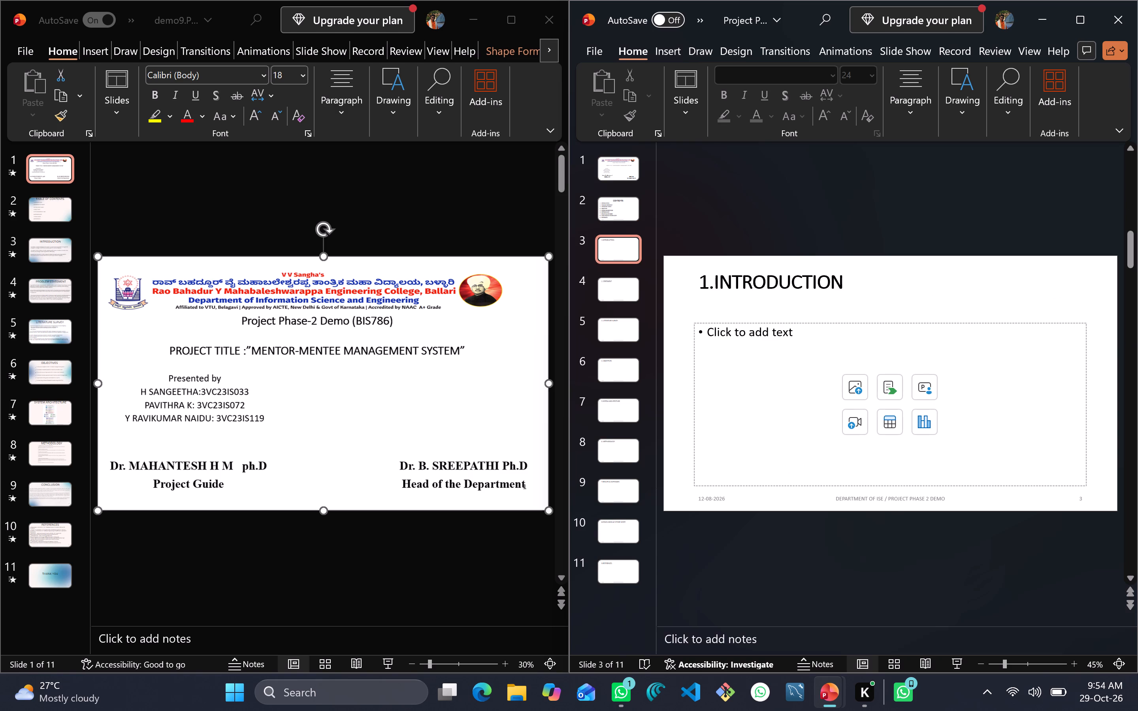
click(749, 352)
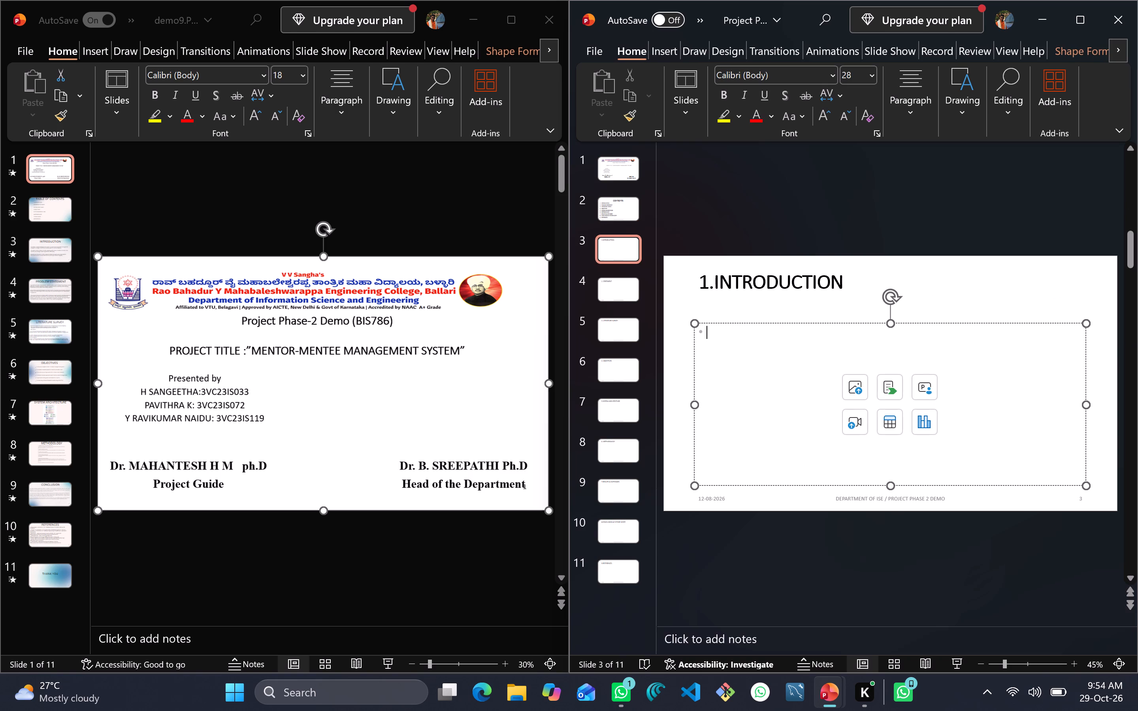
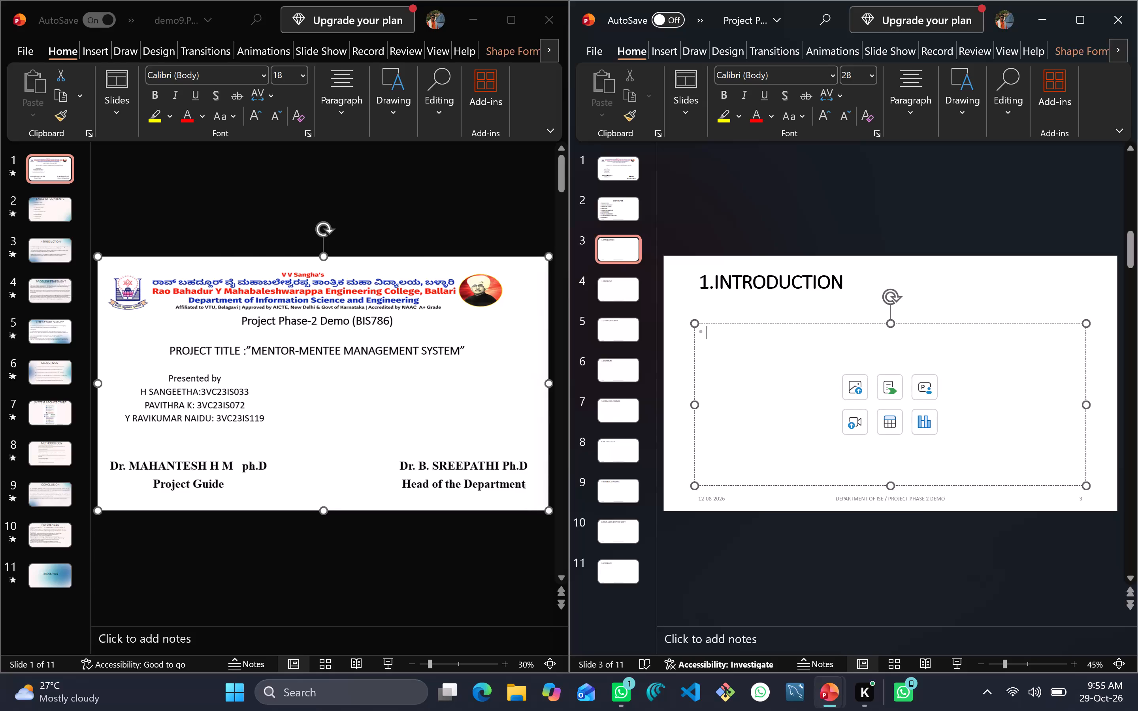
Copy the opening Mentor–Mentee Management System paragraph from the demo9 INTRODUCTION slide into the body of the template's "1.INTRODUCTION" slide.
scroll(425, 400, down, 1)
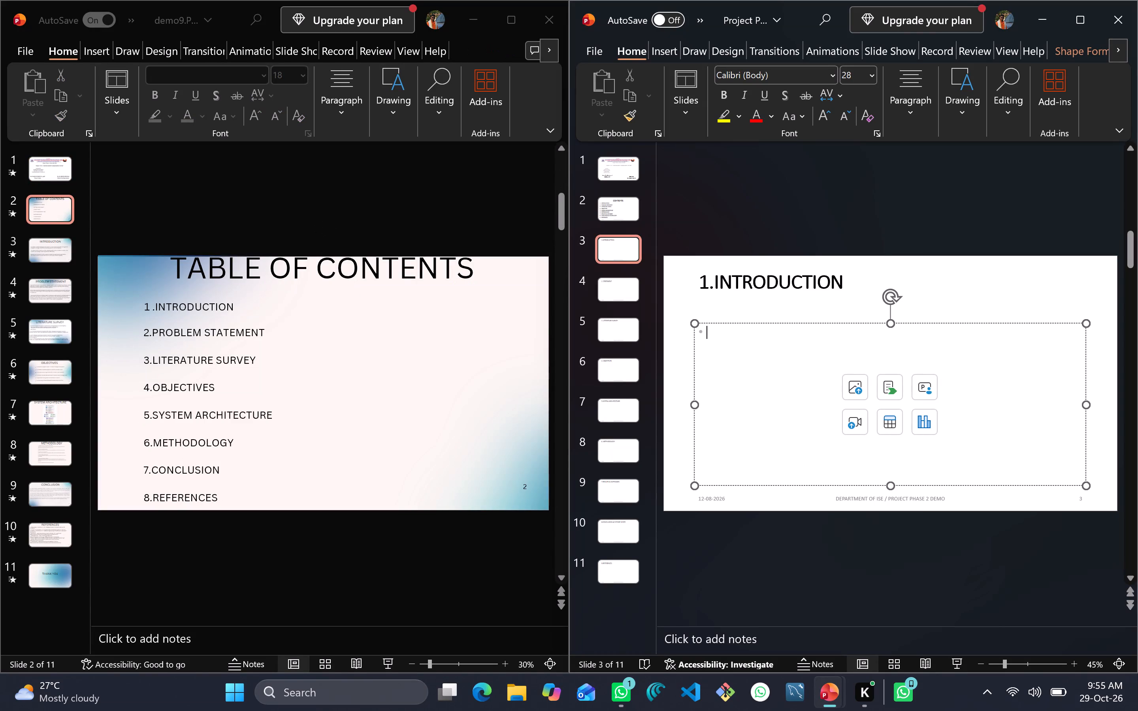
scroll(425, 400, down, 2)
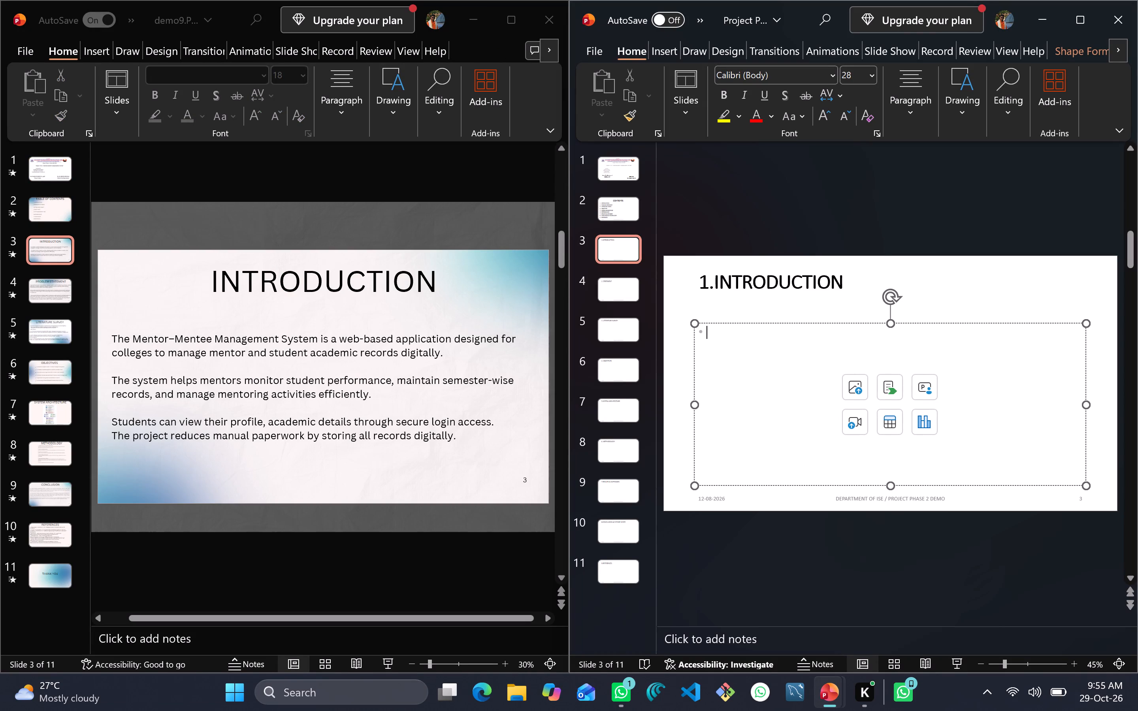
click(111, 336)
drag(111, 336, 300, 394)
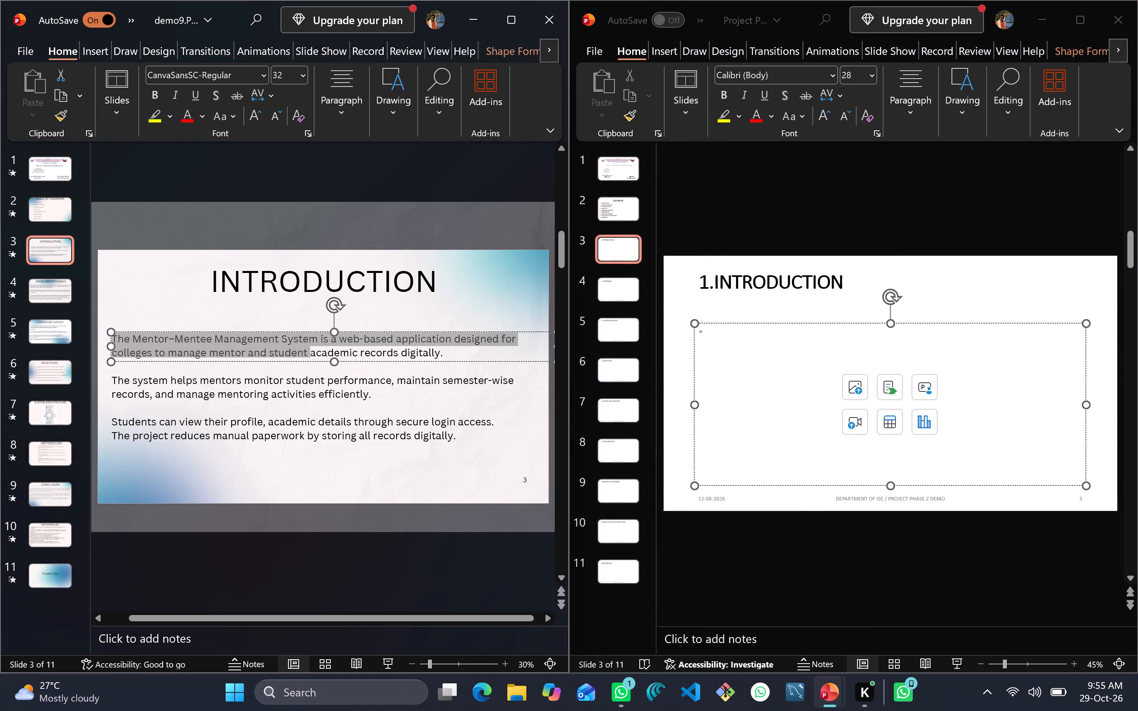
drag(300, 394, 480, 438)
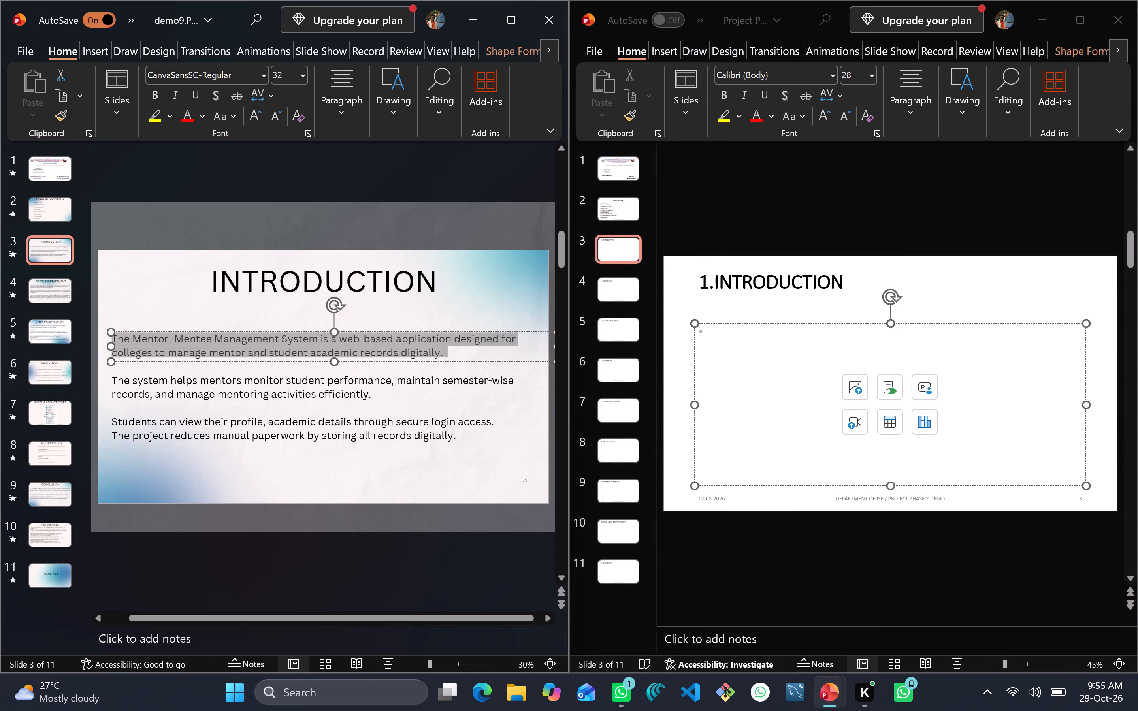
drag(480, 438, 444, 352)
key(ctrl+c)
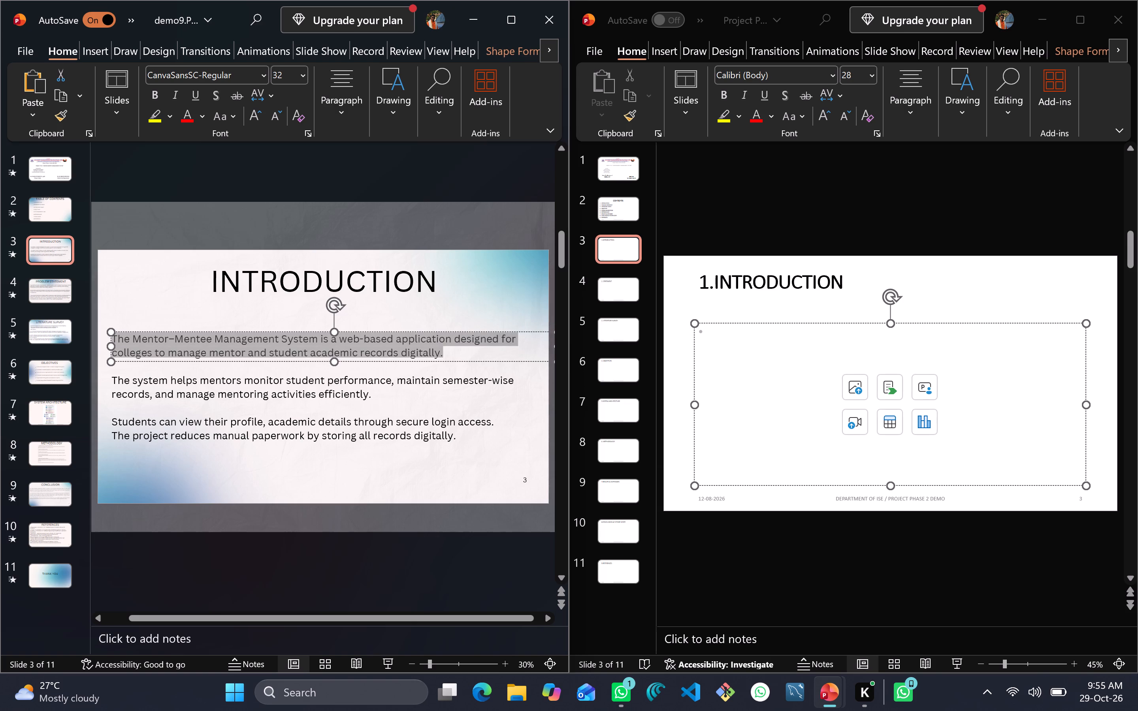
click(732, 331)
key(ctrl+v)
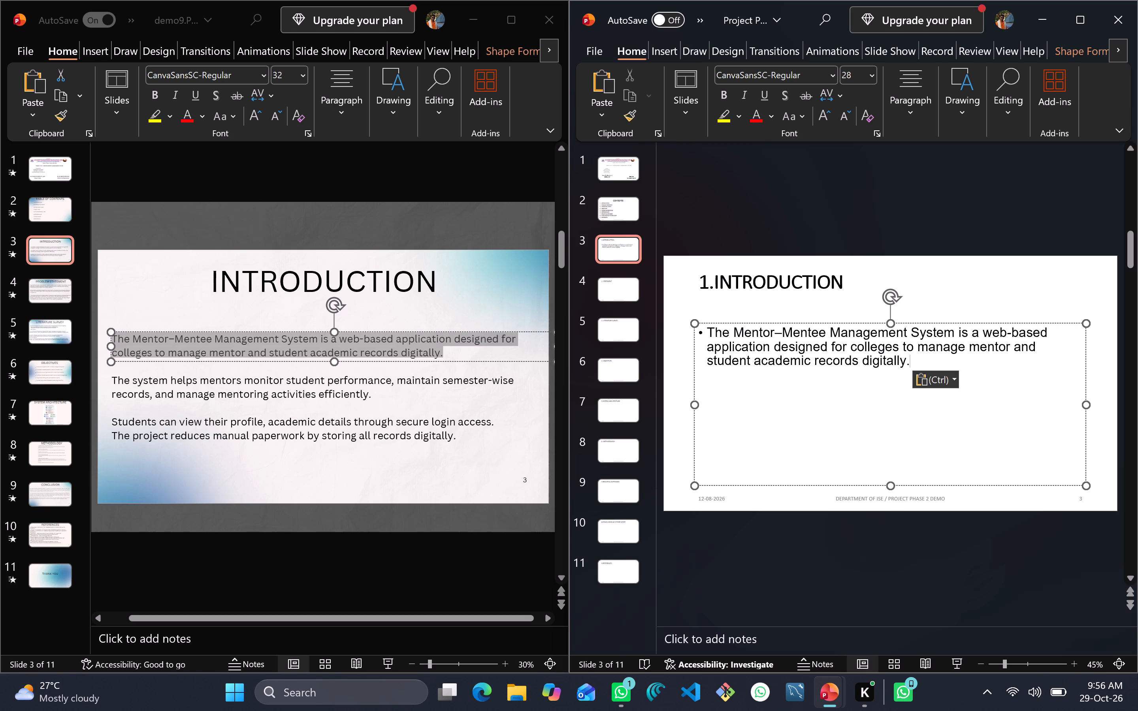
Set the font size of all body text on the template's "1.INTRODUCTION" slide to 20.
click(749, 355)
key(ctrl+a)
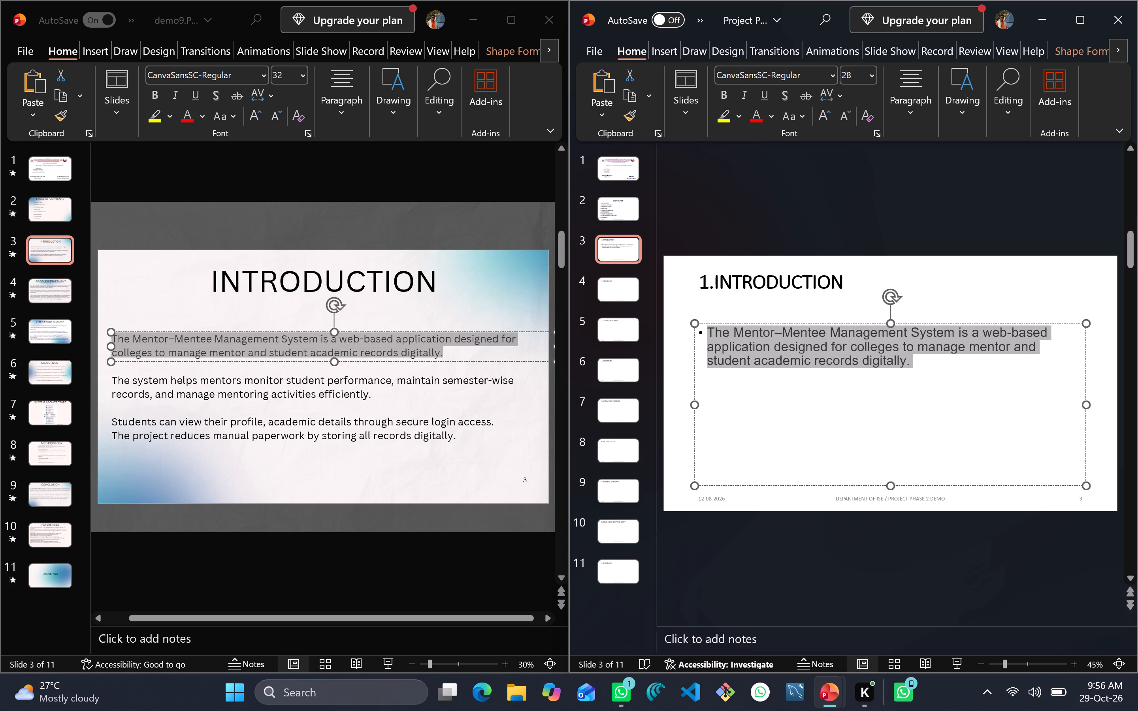
click(873, 77)
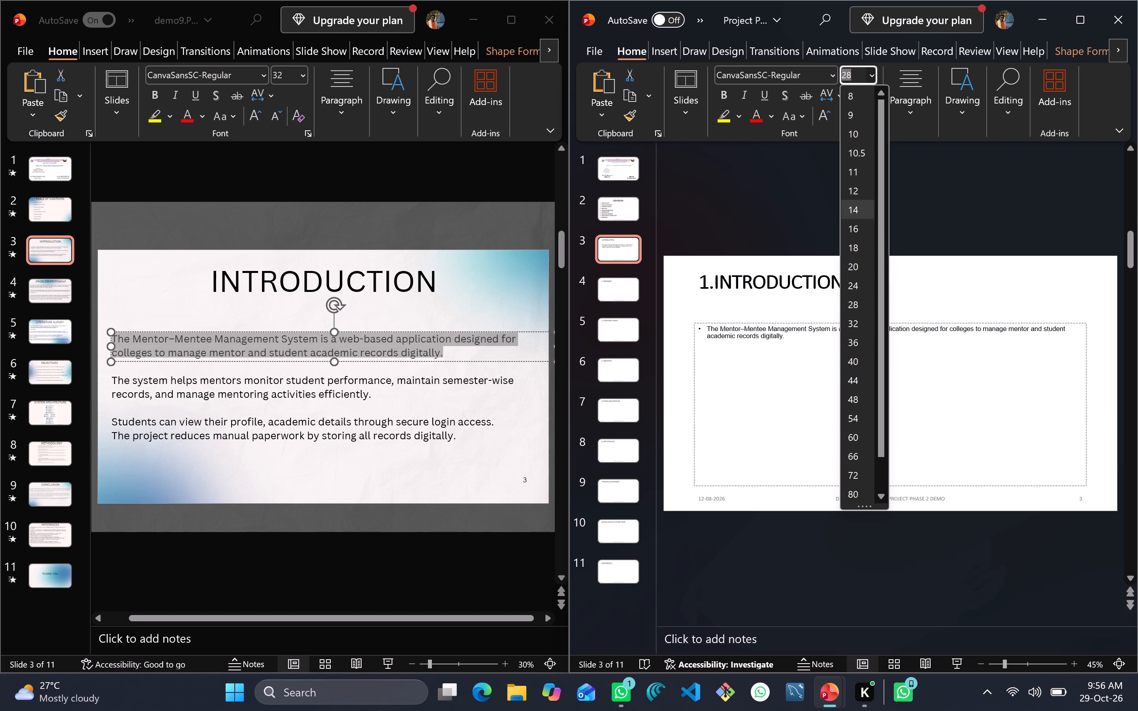
click(861, 262)
click(788, 364)
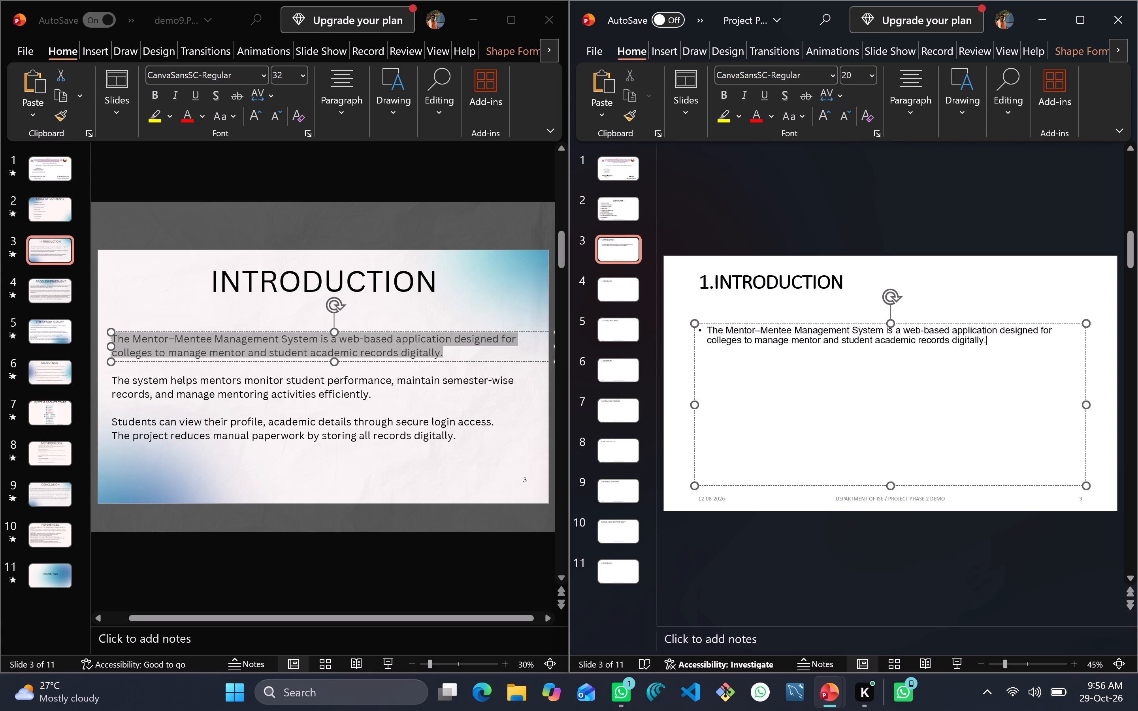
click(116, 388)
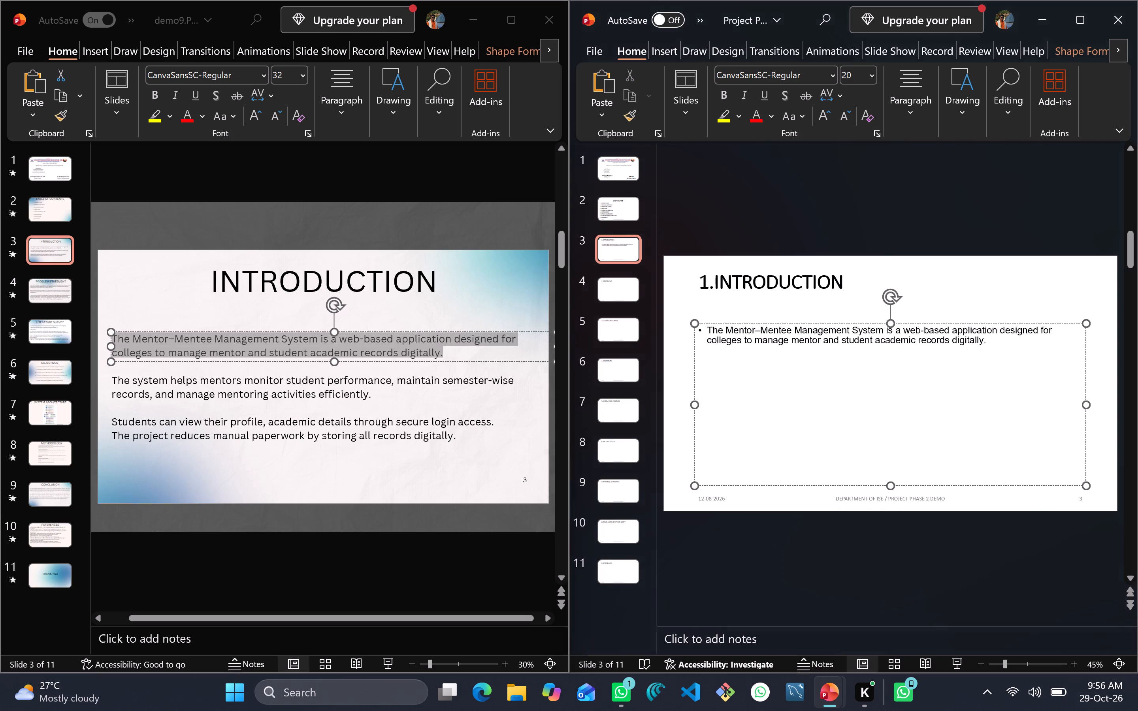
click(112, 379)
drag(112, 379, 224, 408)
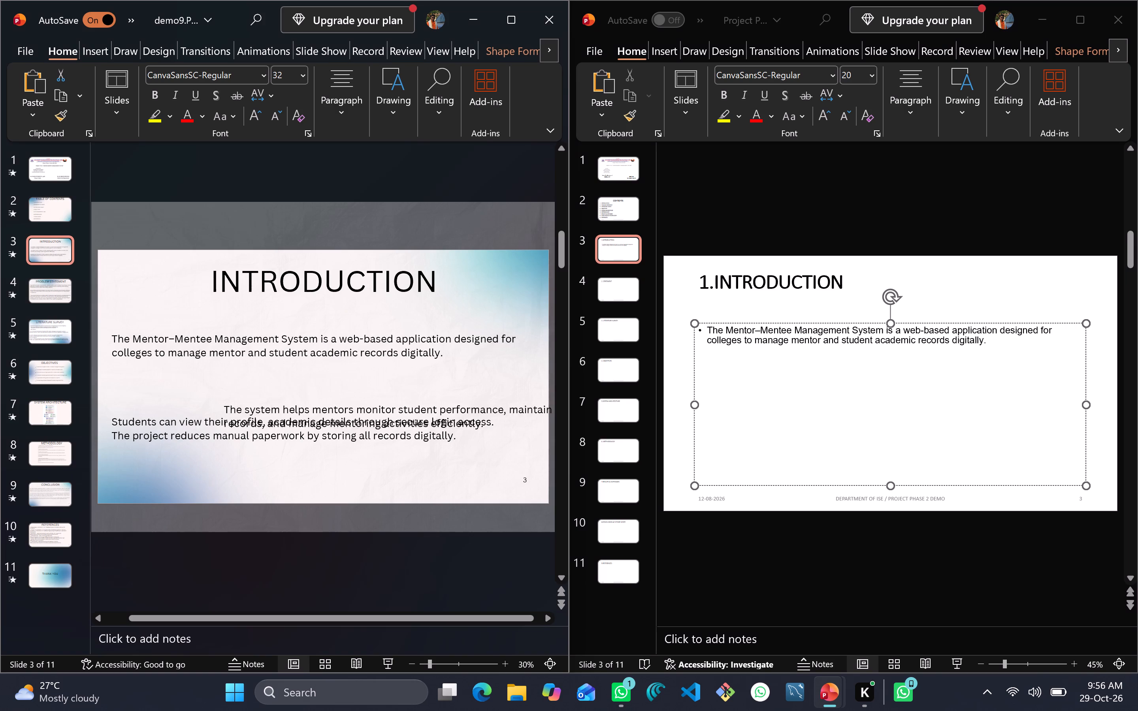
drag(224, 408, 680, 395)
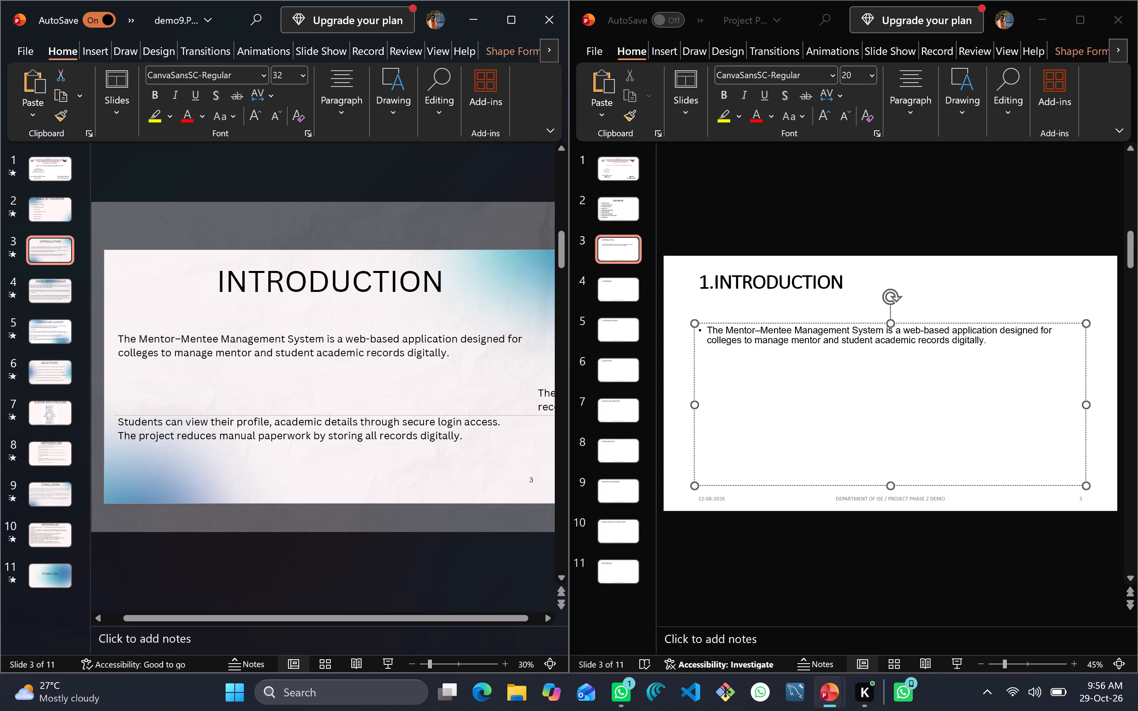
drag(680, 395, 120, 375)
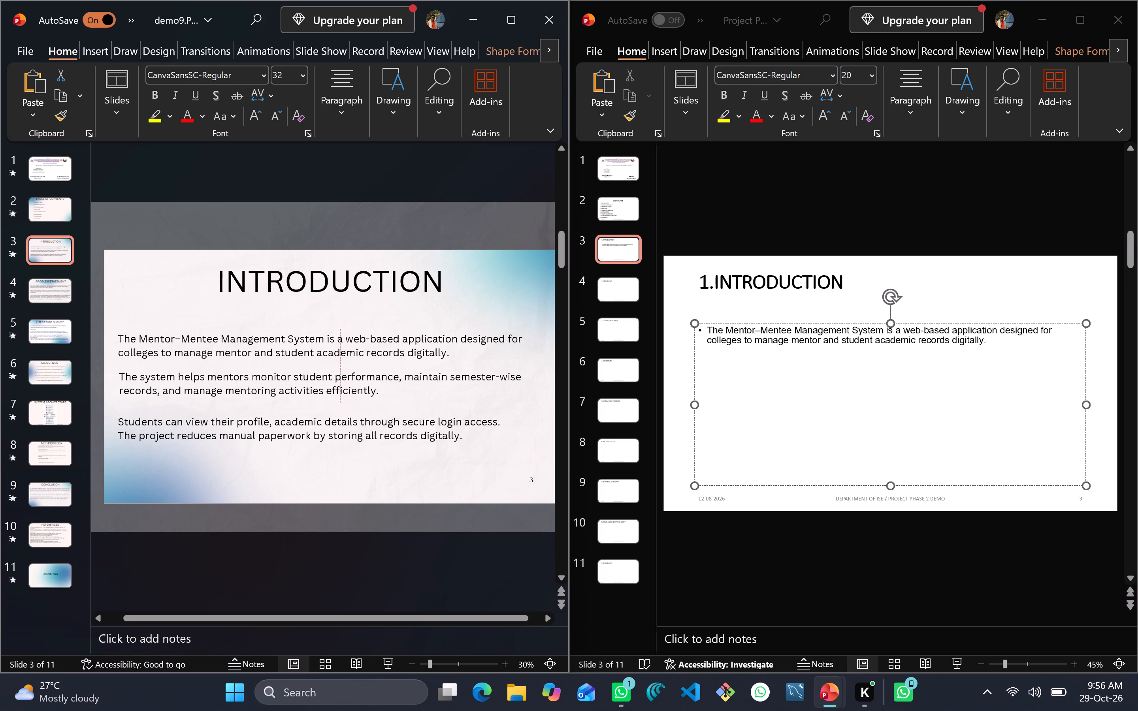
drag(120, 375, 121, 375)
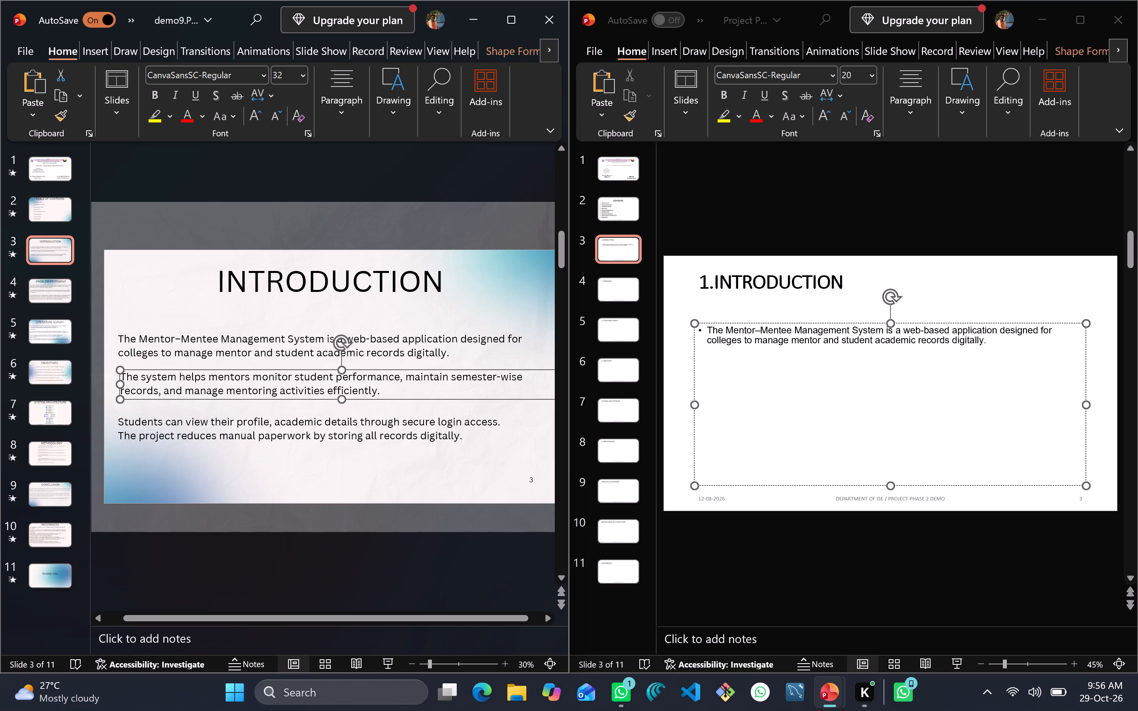
Copy the demo9 paragraph beginning "The system helps mentors" into the template's introduction body as a new bullet, leaving a blank line above it.
drag(122, 376, 377, 403)
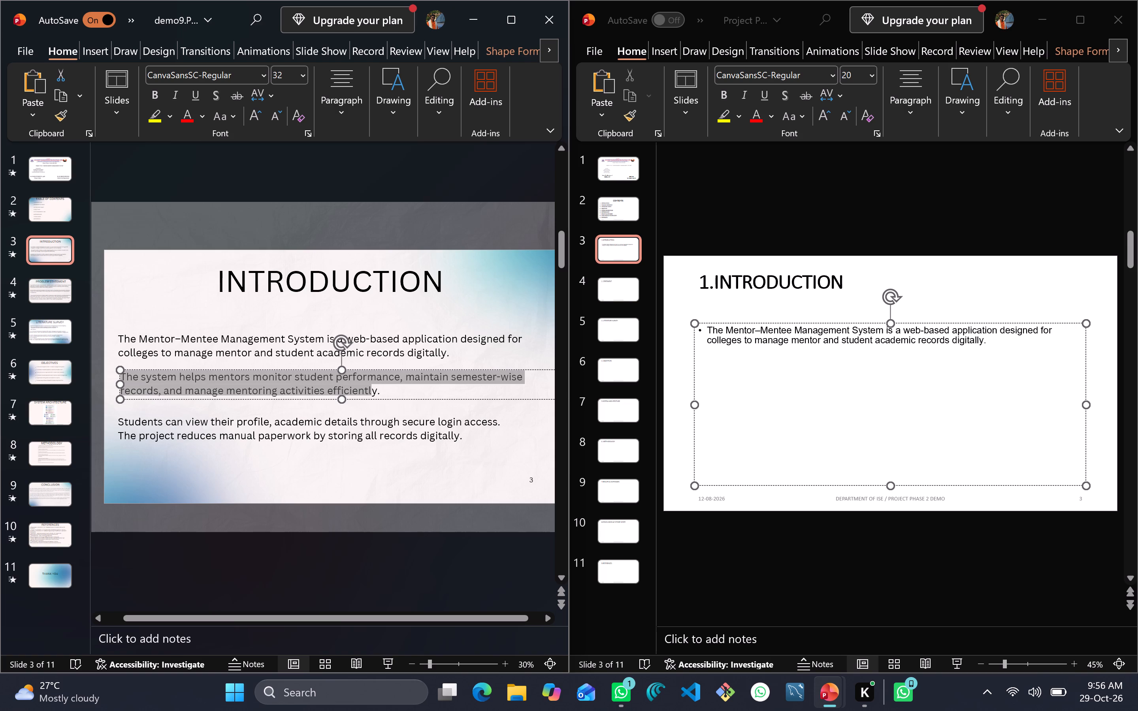
drag(377, 403, 379, 403)
key(ctrl+c)
click(729, 369)
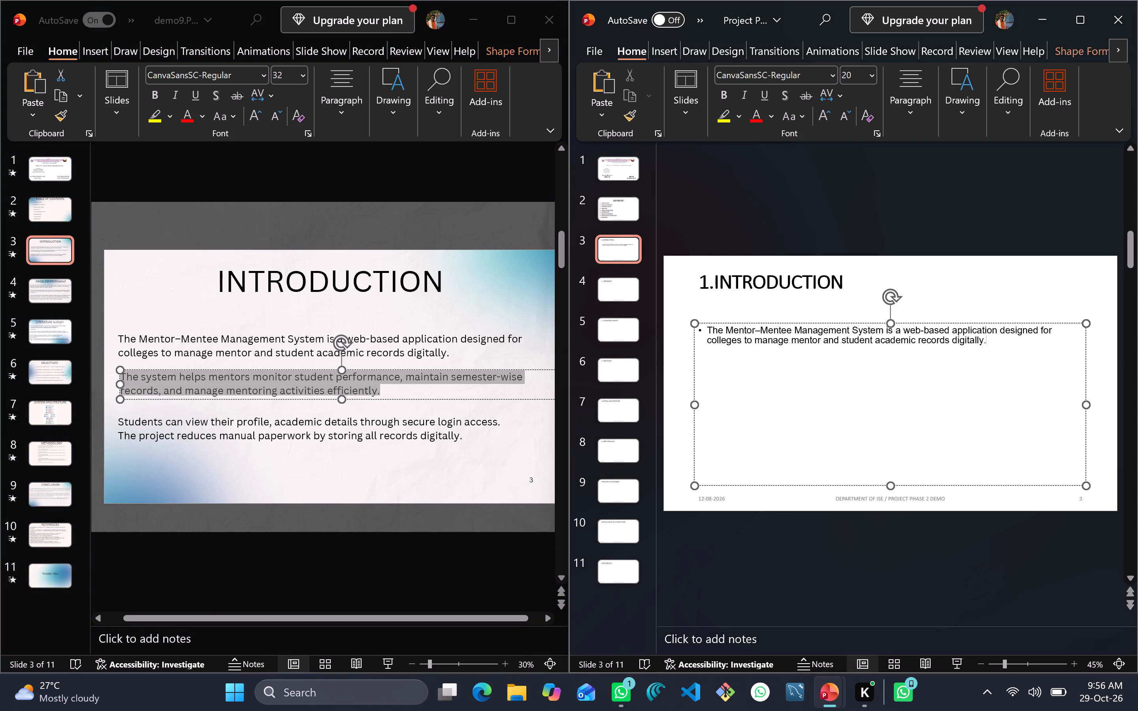
click(699, 365)
click(1027, 339)
key(Return)
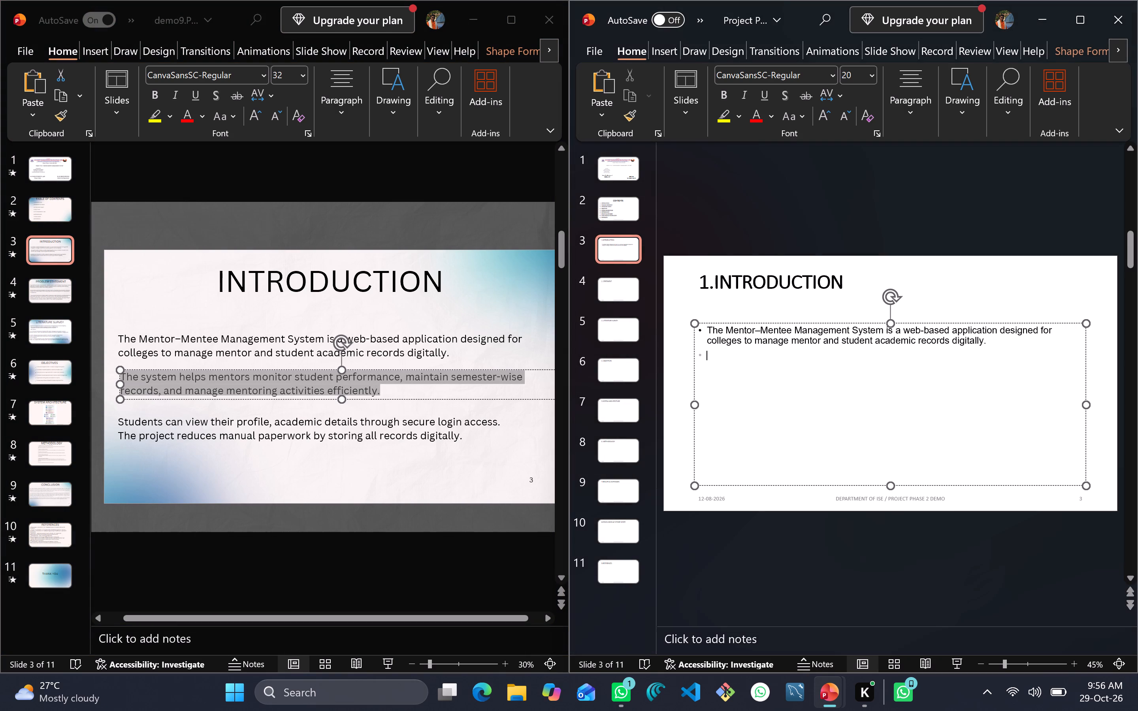
key(Return)
key(ctrl+v)
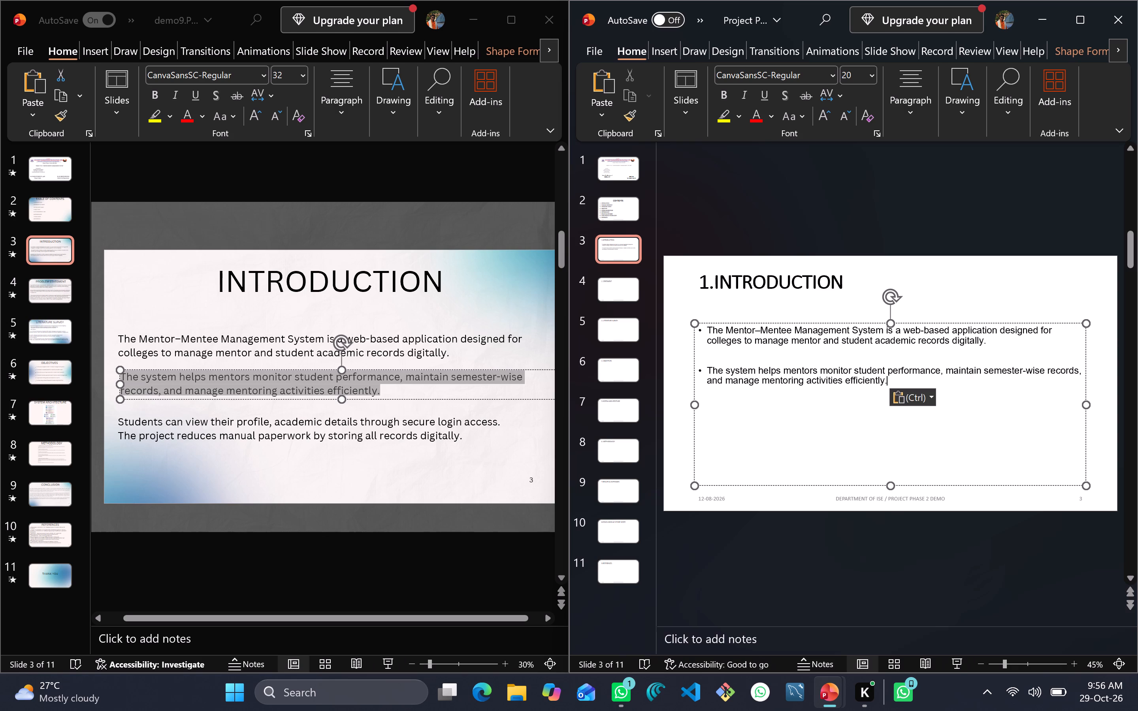
Copy the demo9 text beginning "Students can view their profile" into the template's introduction body as another bullet, with blank lines above it.
click(335, 438)
click(218, 429)
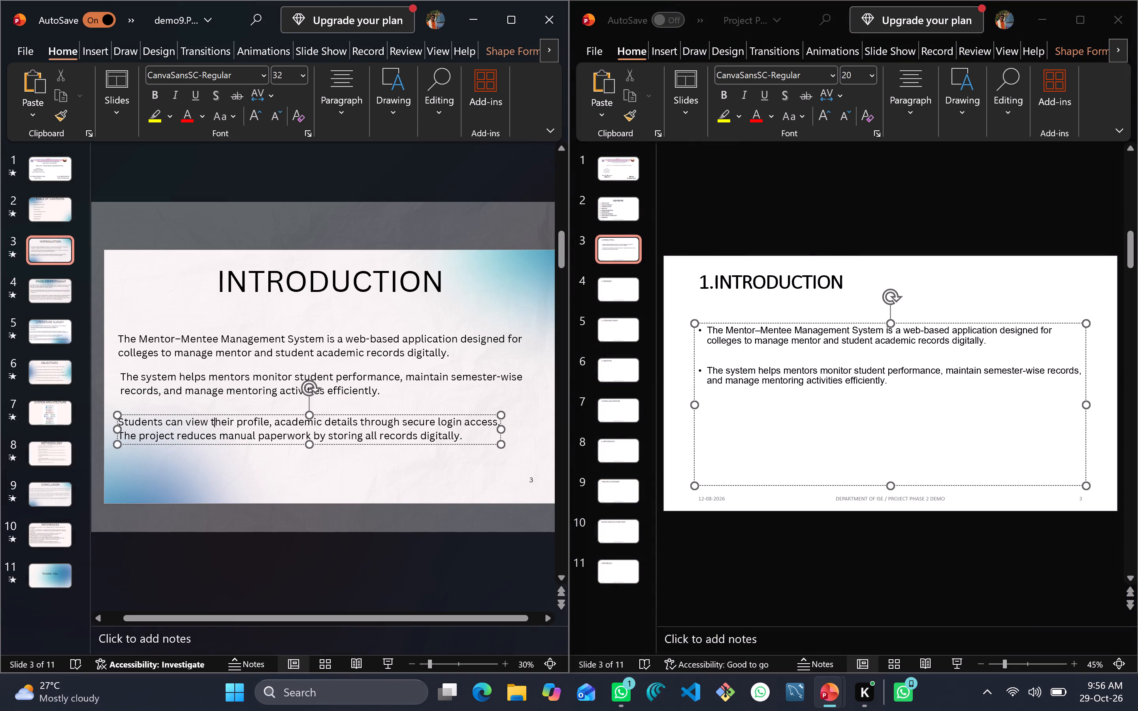
drag(121, 424, 407, 444)
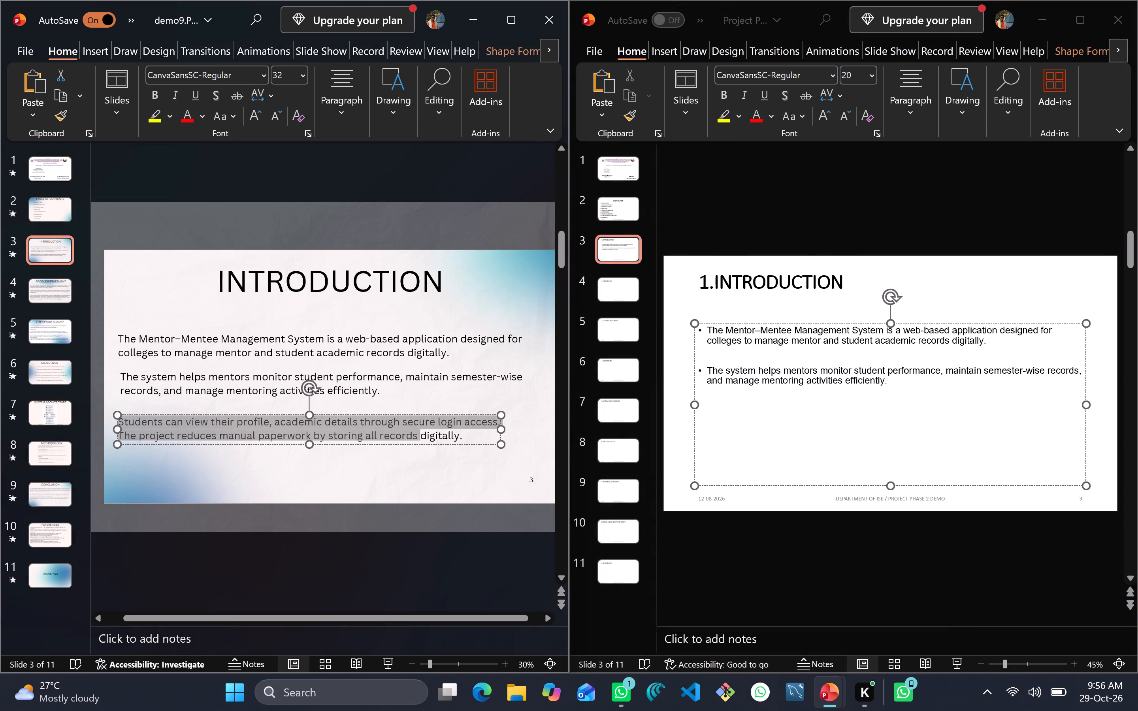
drag(407, 444, 472, 437)
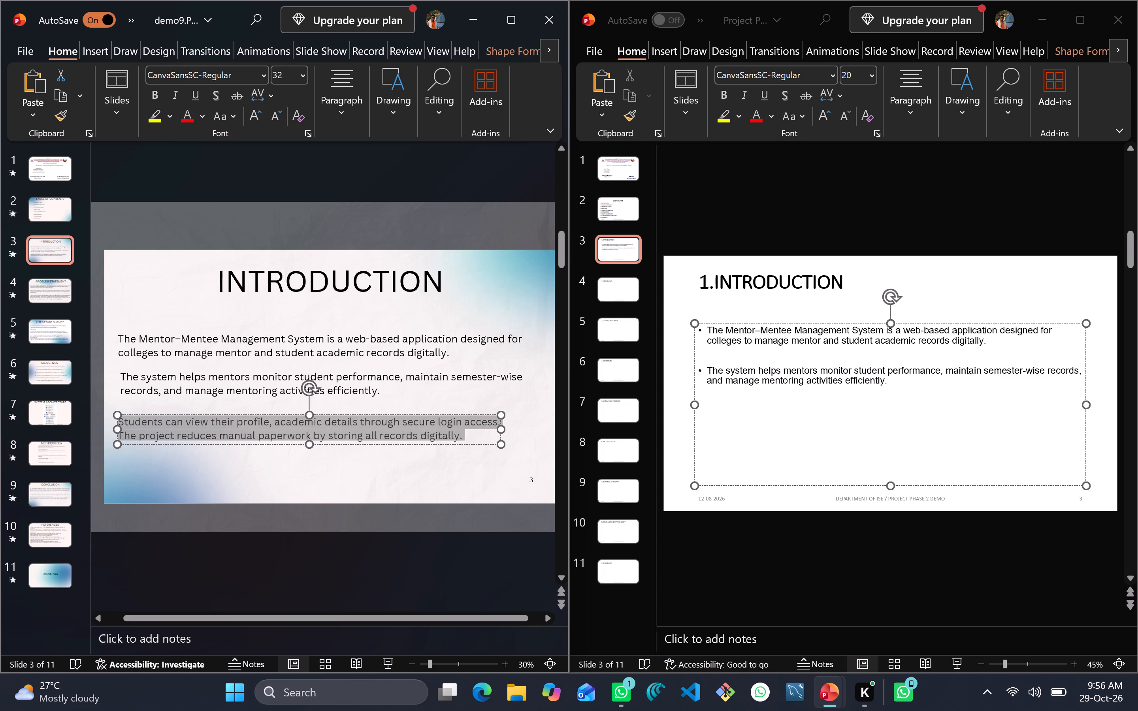
drag(472, 437, 471, 437)
key(ctrl+c)
click(760, 414)
key(Return)
key(Return)
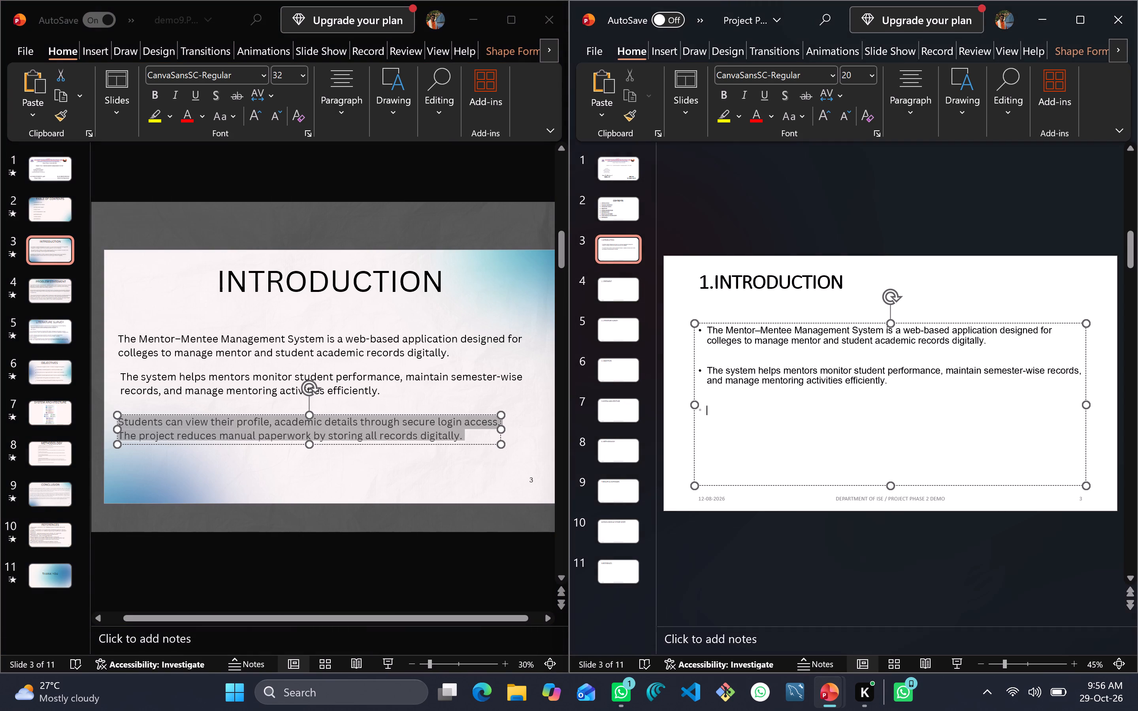
key(Return)
key(ctrl+v)
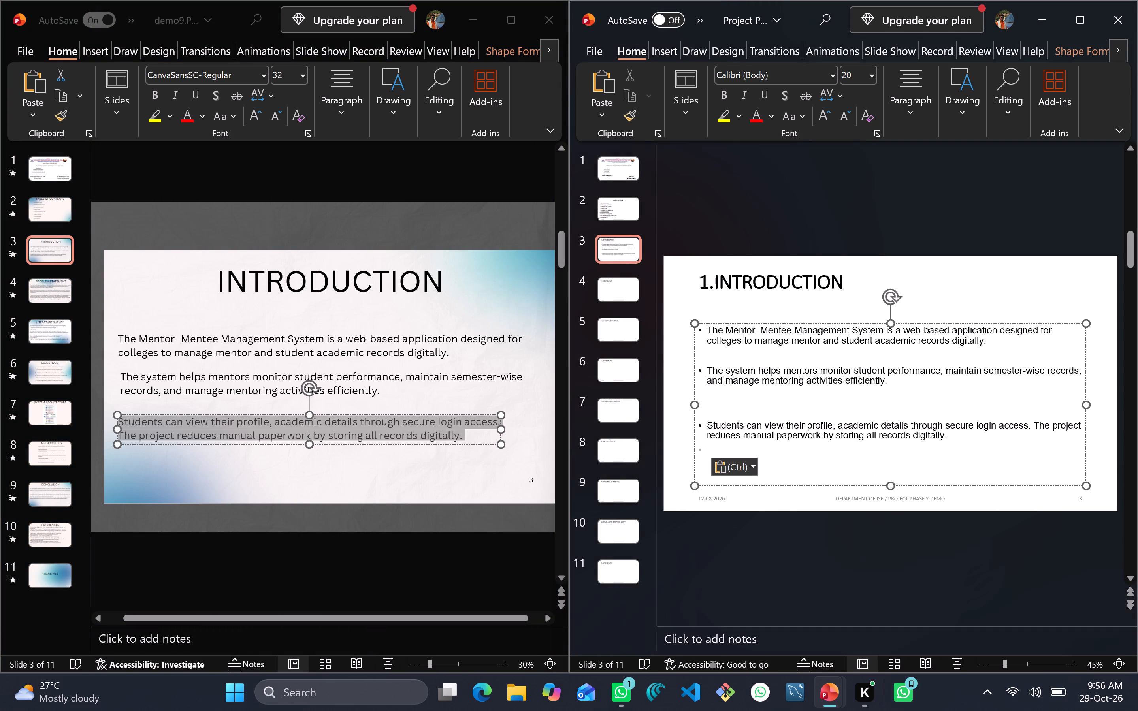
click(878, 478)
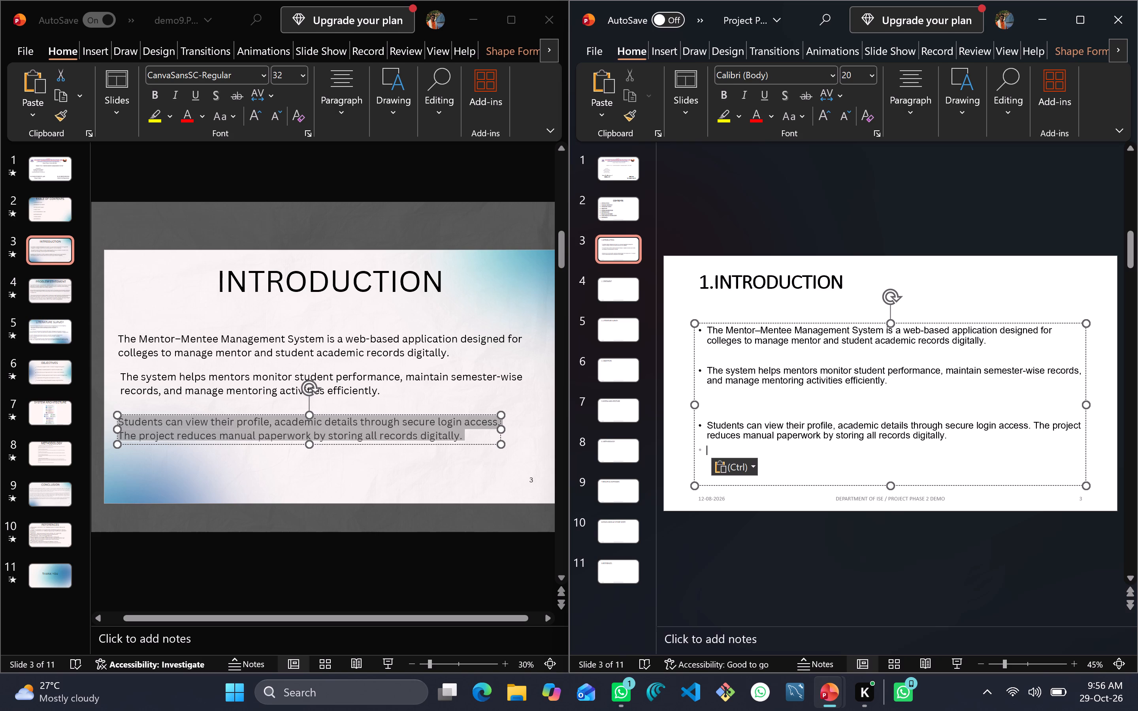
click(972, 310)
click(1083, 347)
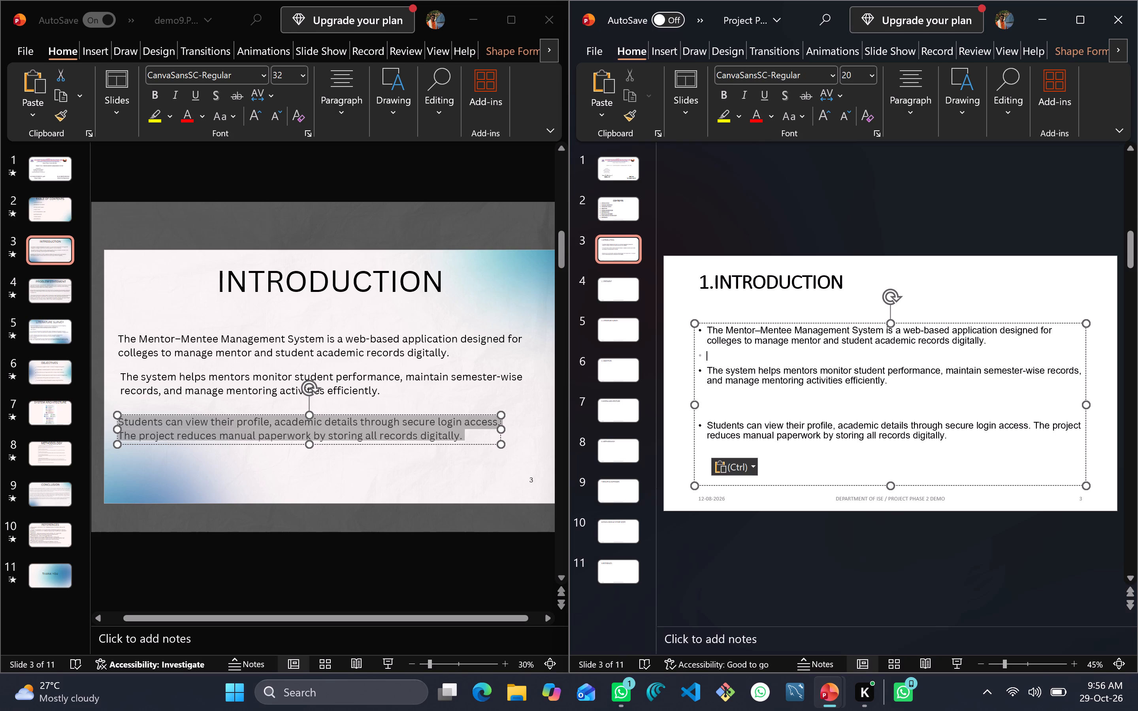
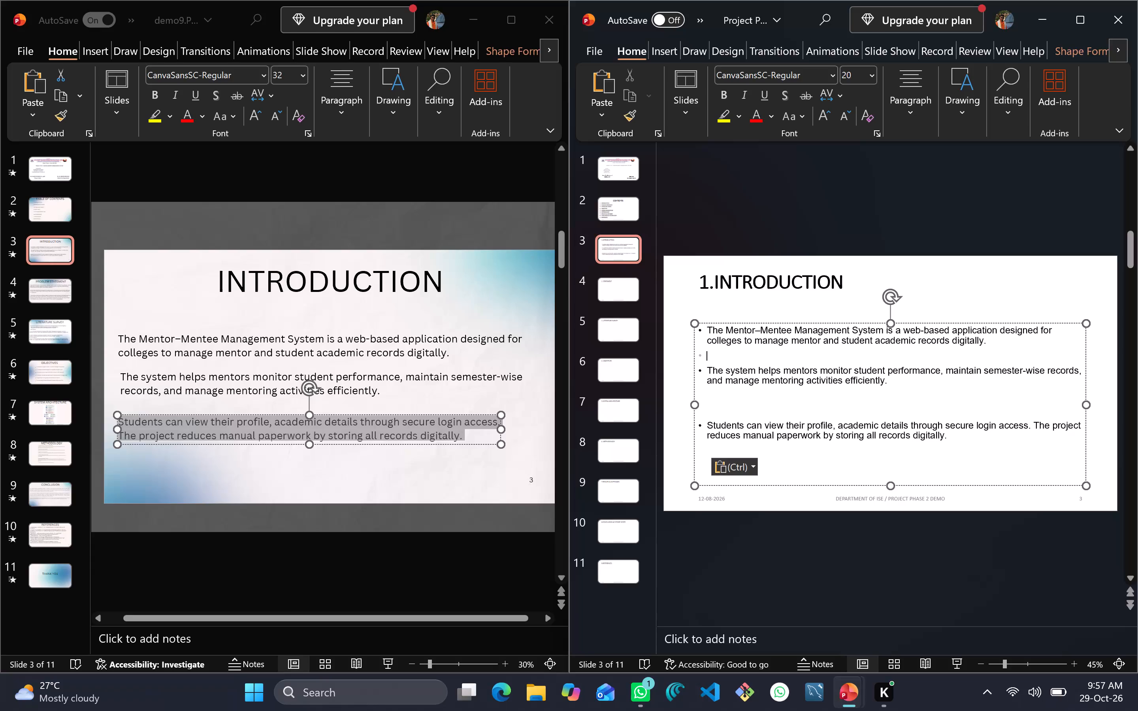
Look through the template's section slides alongside the demo9 INTRODUCTION and PROBLEM STATEMENT slides to match up their sections.
click(1061, 275)
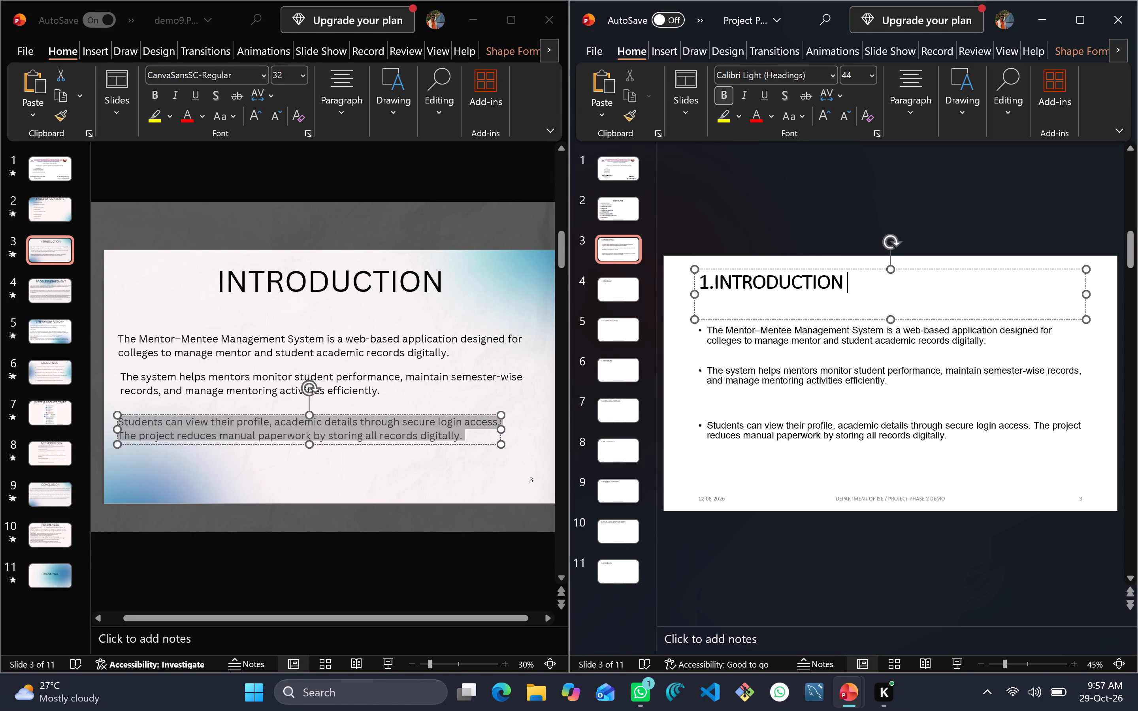
scroll(433, 399, down, 1)
right_click(433, 399)
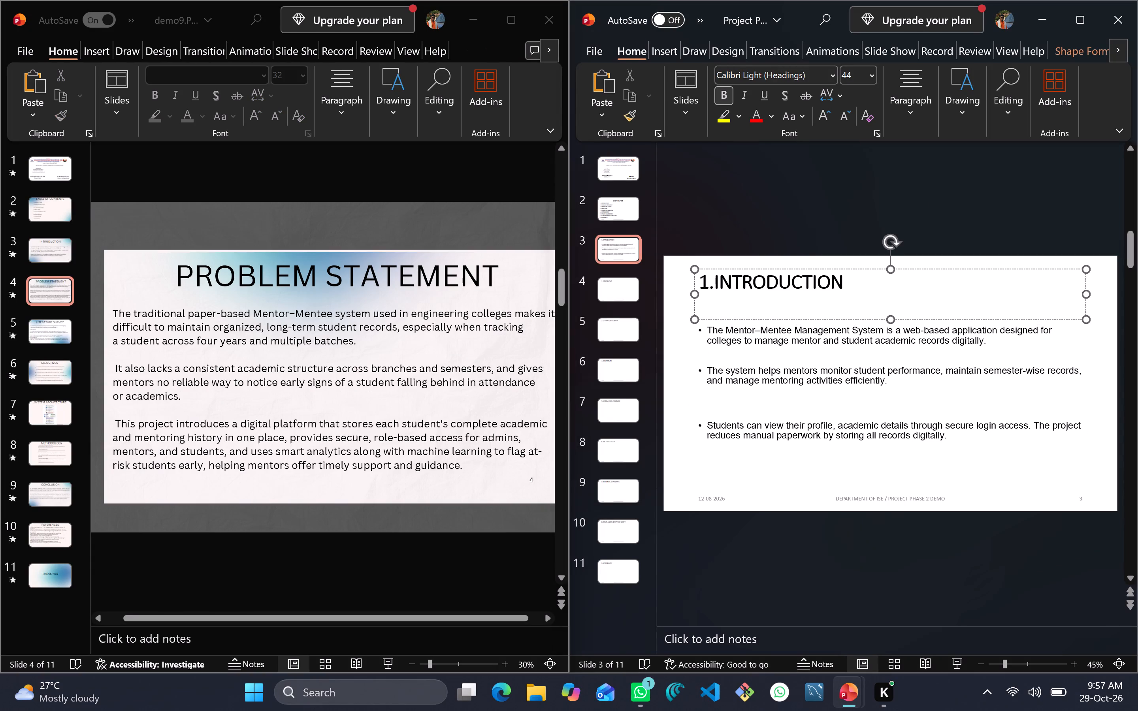
scroll(739, 392, down, 1)
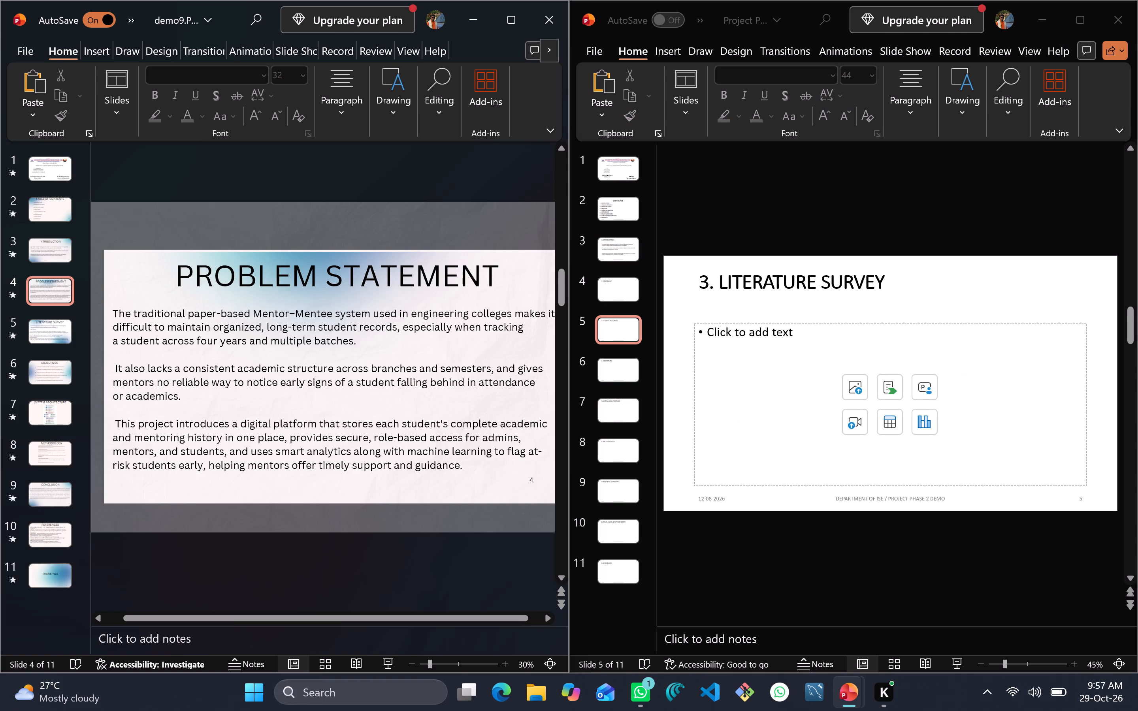
scroll(483, 390, up, 1)
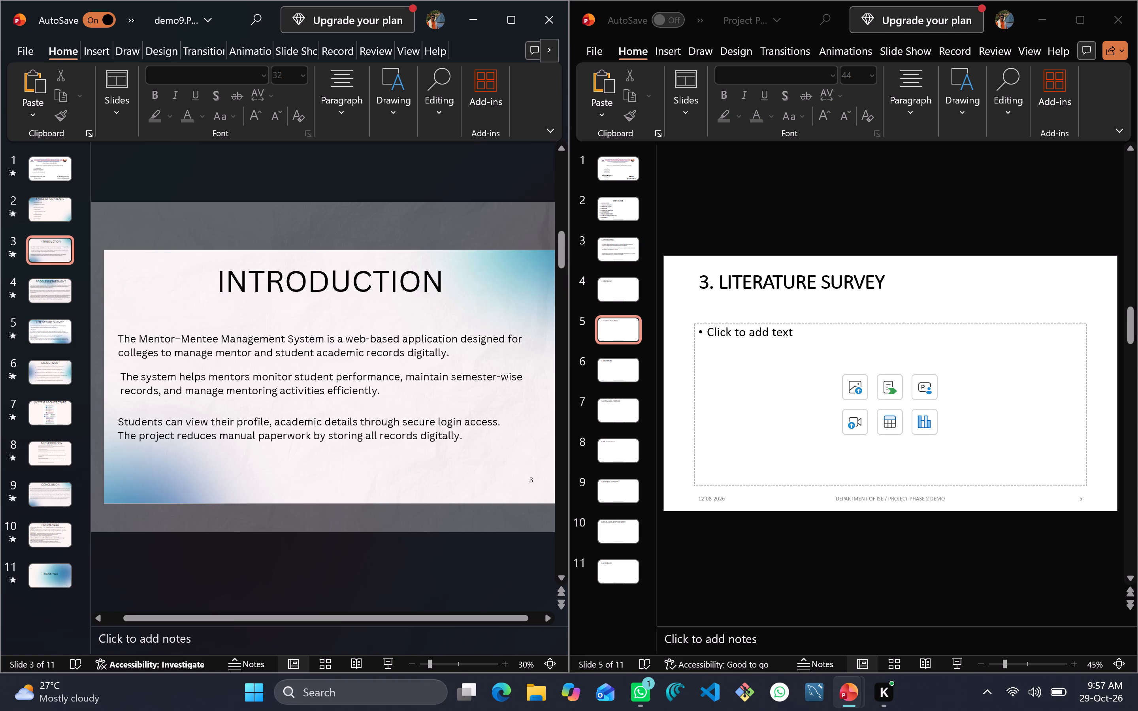
scroll(483, 390, down, 1)
scroll(695, 380, down, 1)
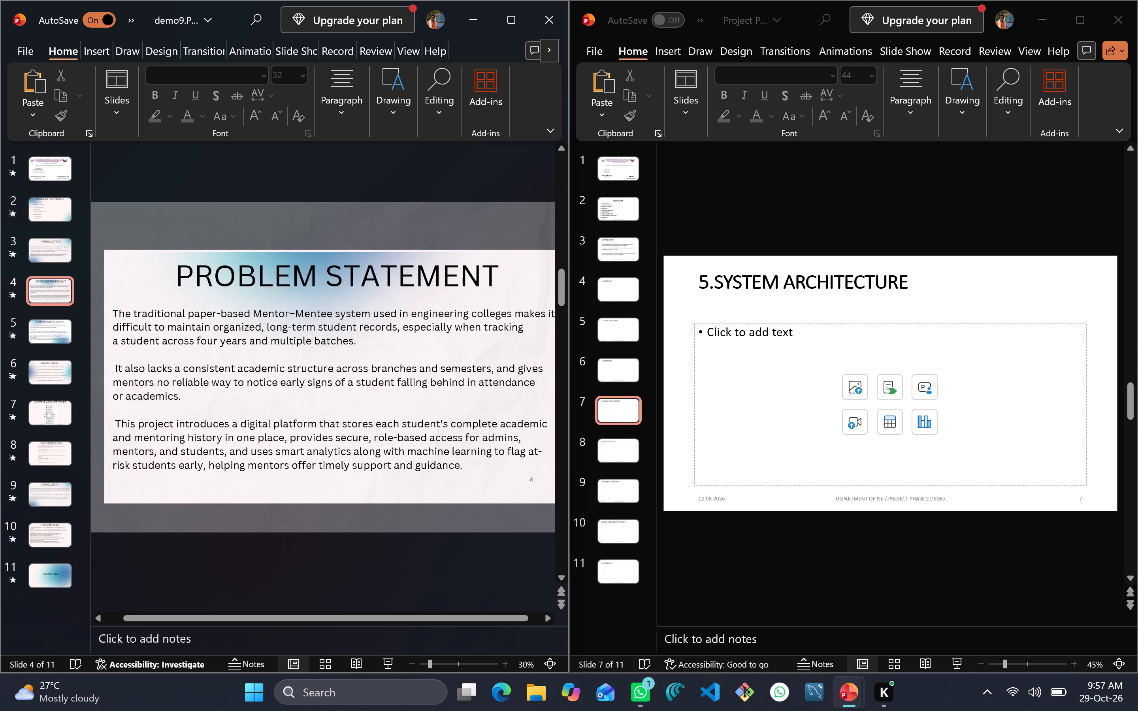
scroll(695, 380, up, 2)
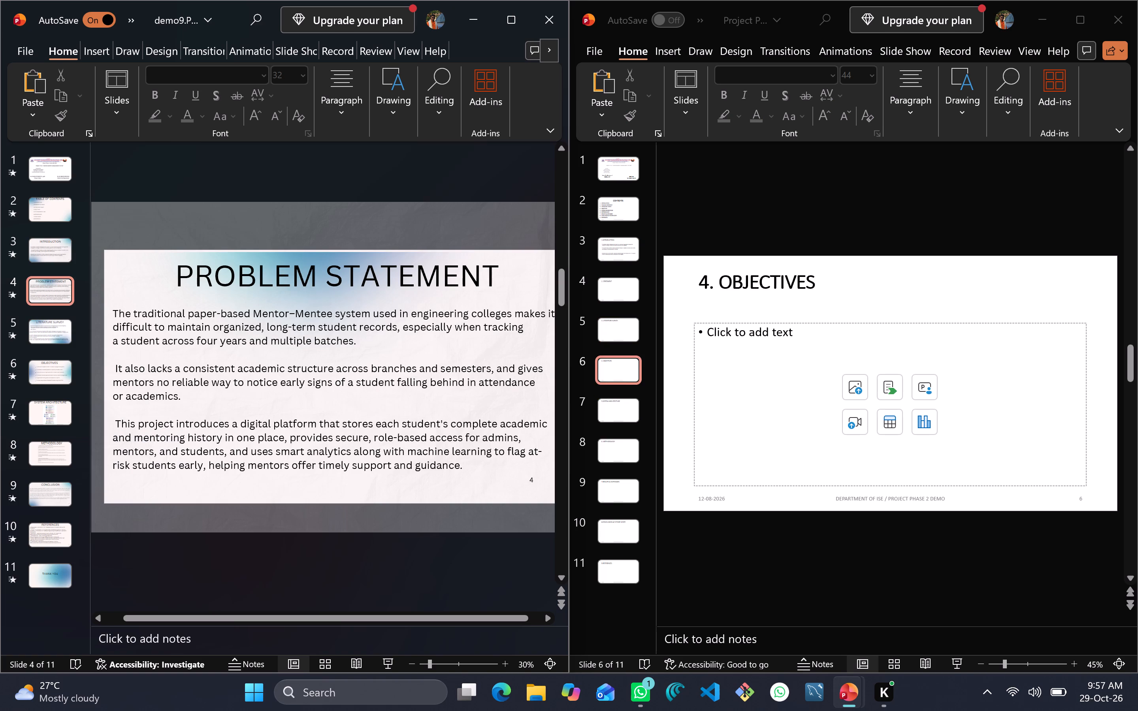
scroll(695, 380, down, 2)
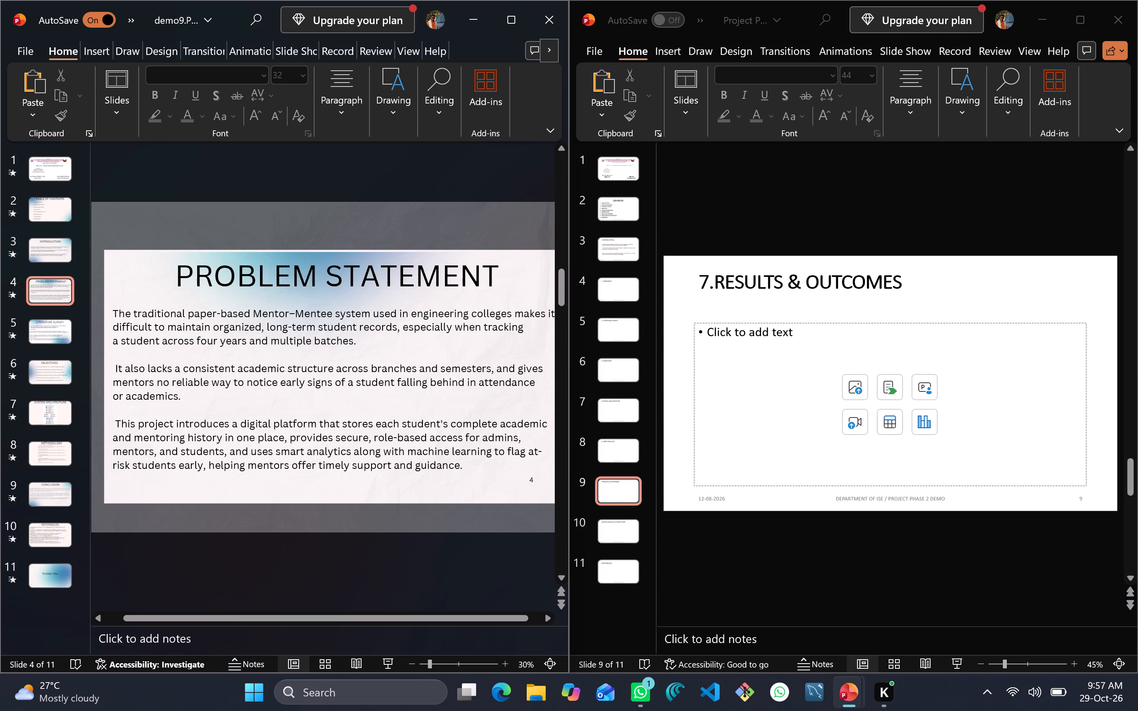
scroll(695, 380, down, 1)
scroll(695, 380, up, 1)
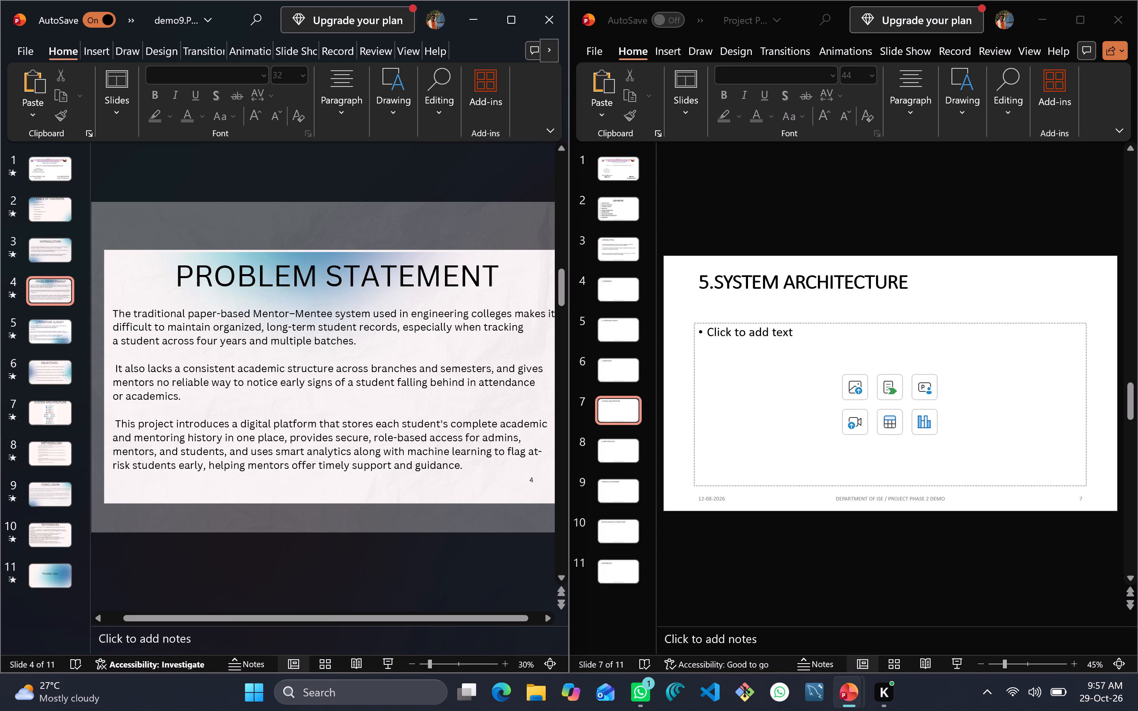
scroll(695, 380, up, 2)
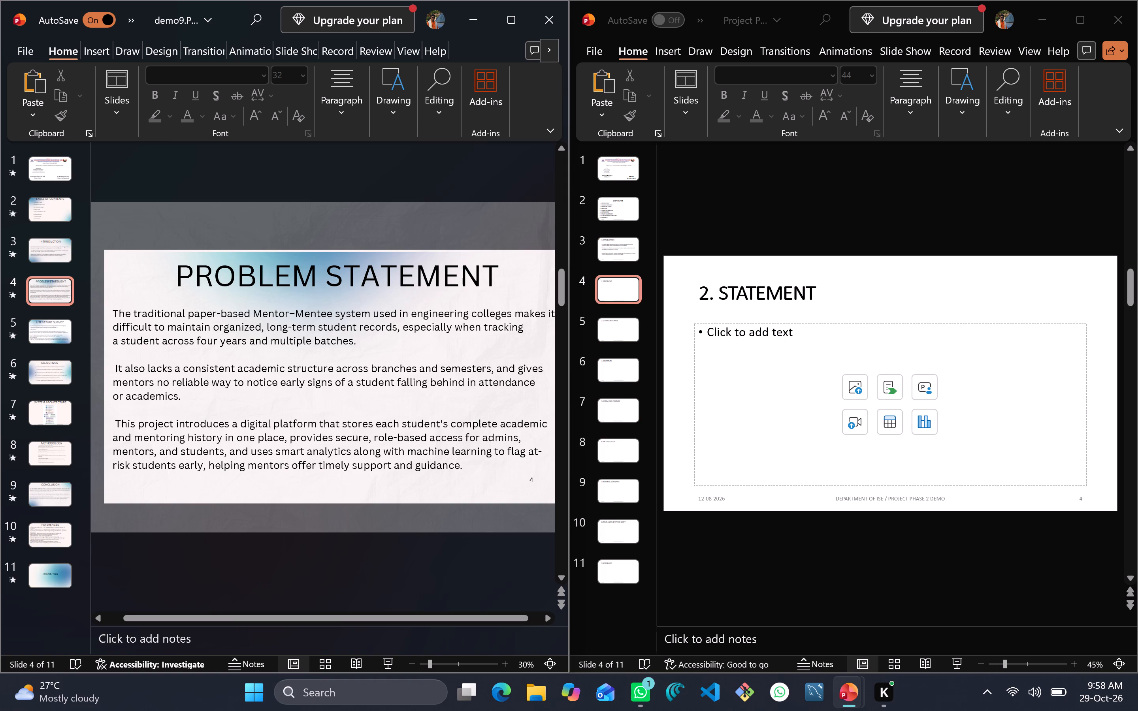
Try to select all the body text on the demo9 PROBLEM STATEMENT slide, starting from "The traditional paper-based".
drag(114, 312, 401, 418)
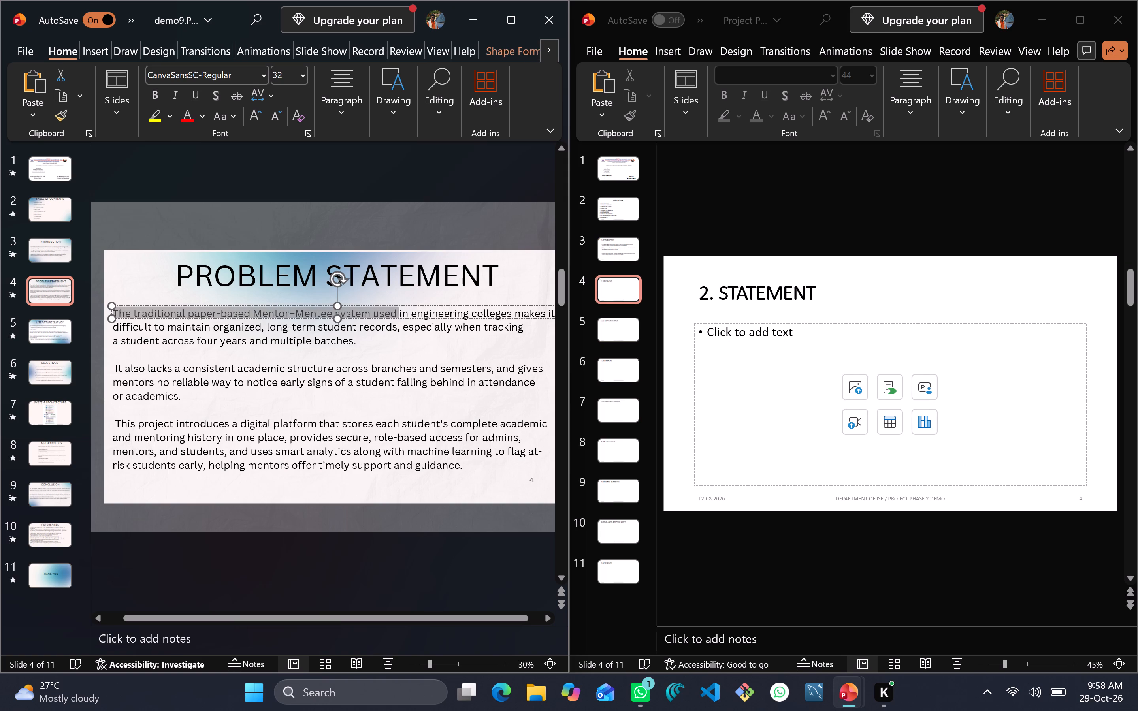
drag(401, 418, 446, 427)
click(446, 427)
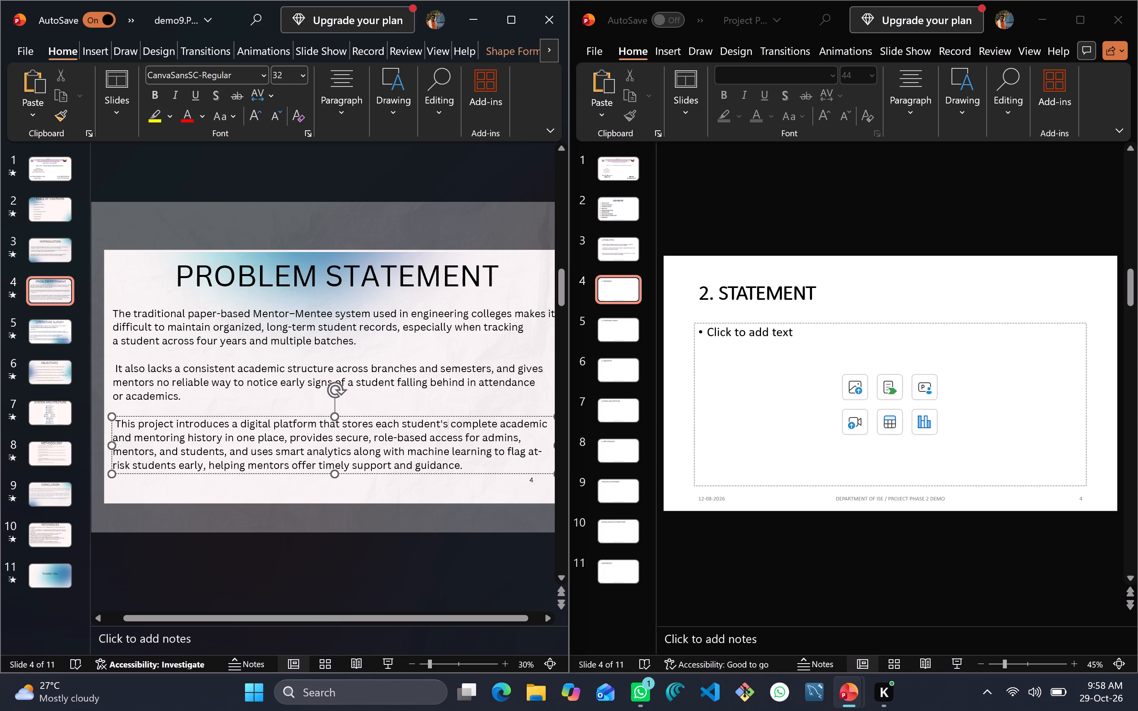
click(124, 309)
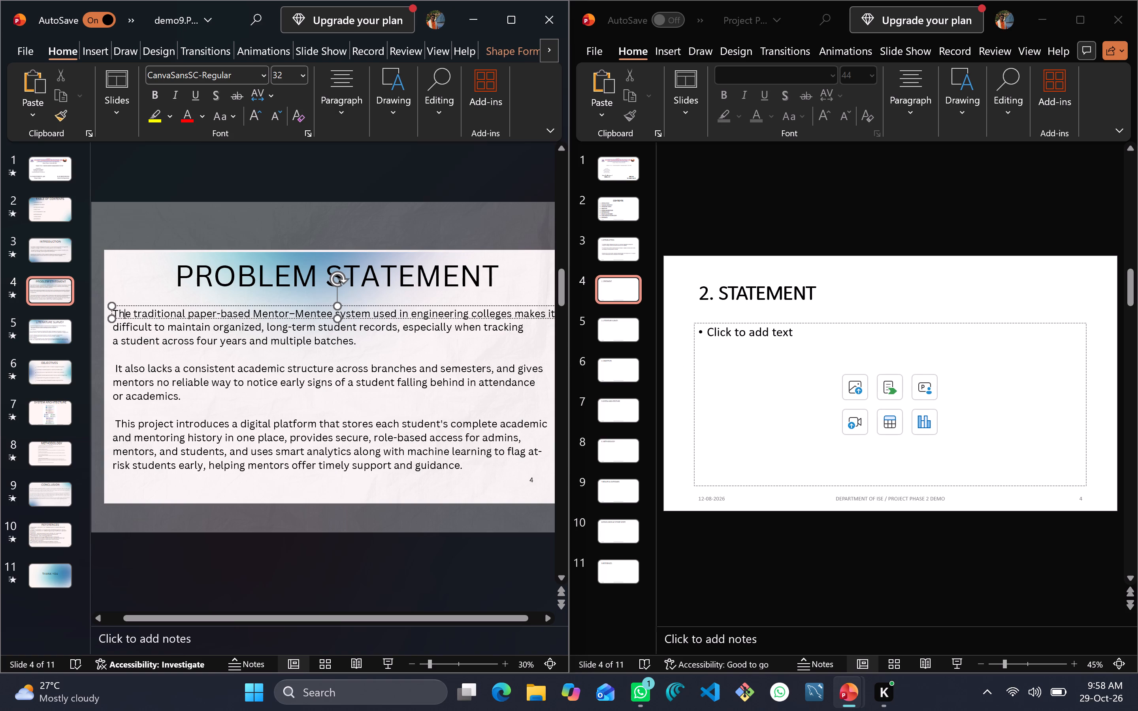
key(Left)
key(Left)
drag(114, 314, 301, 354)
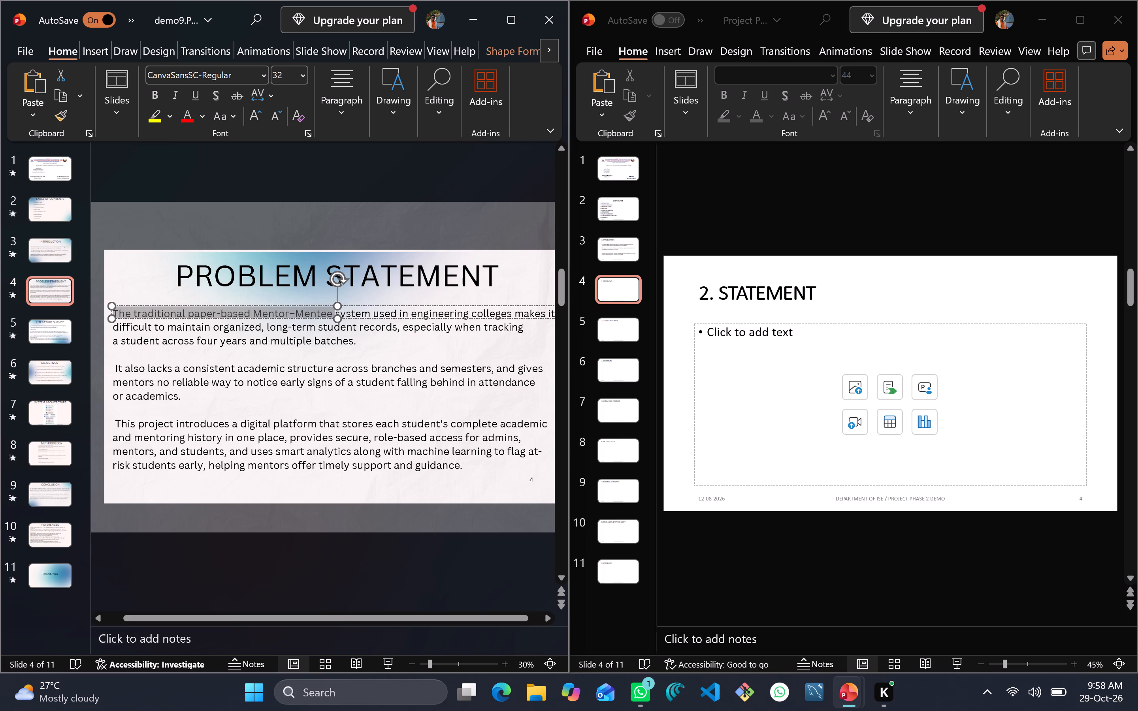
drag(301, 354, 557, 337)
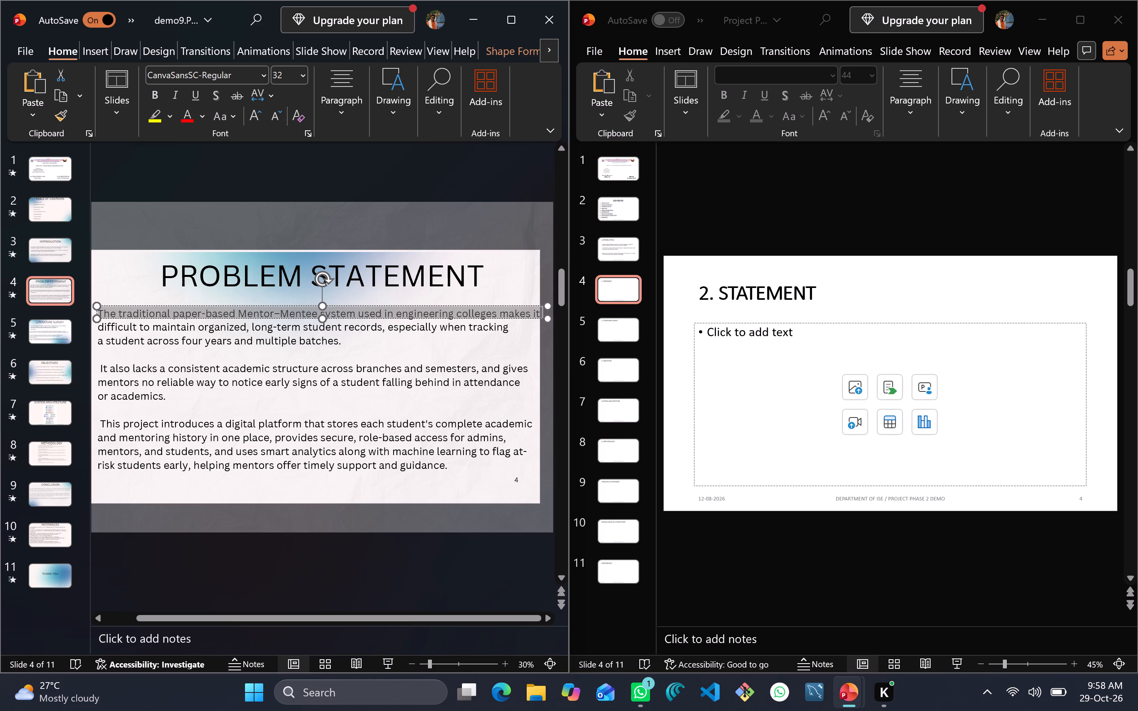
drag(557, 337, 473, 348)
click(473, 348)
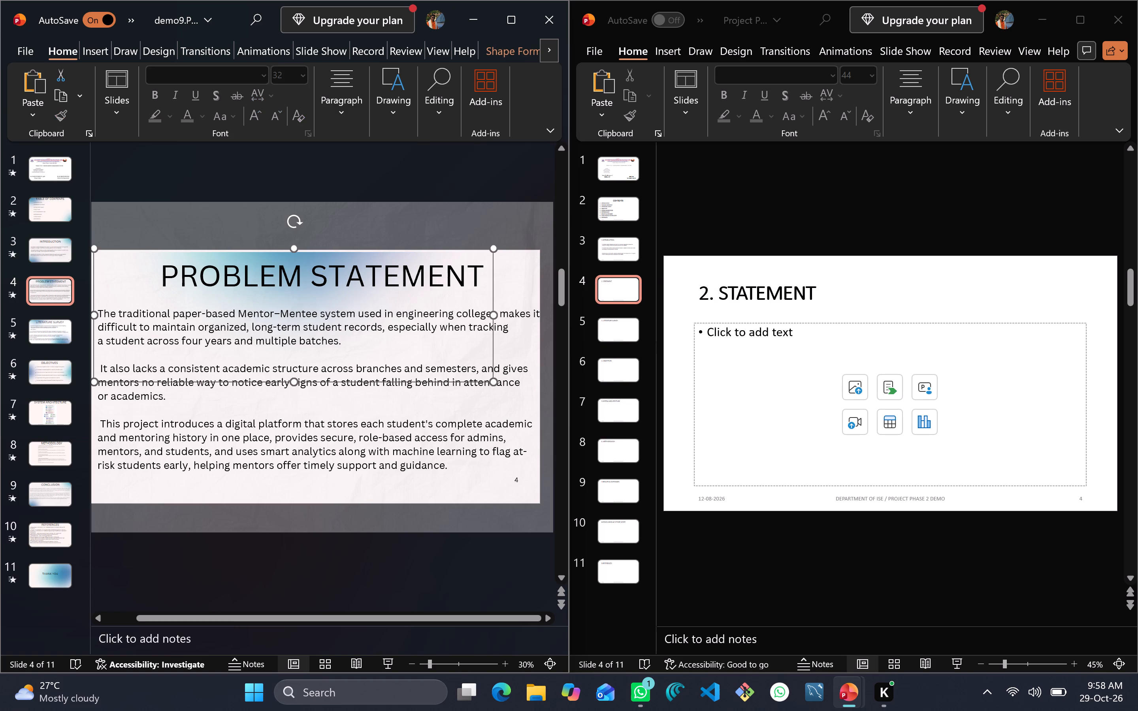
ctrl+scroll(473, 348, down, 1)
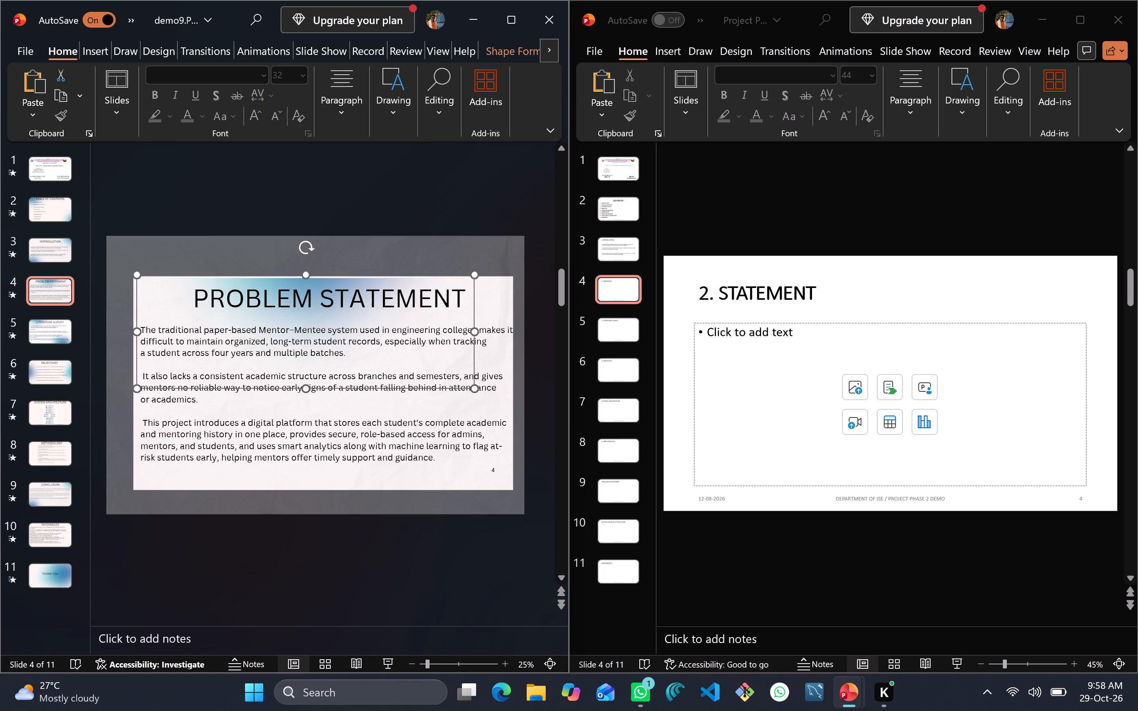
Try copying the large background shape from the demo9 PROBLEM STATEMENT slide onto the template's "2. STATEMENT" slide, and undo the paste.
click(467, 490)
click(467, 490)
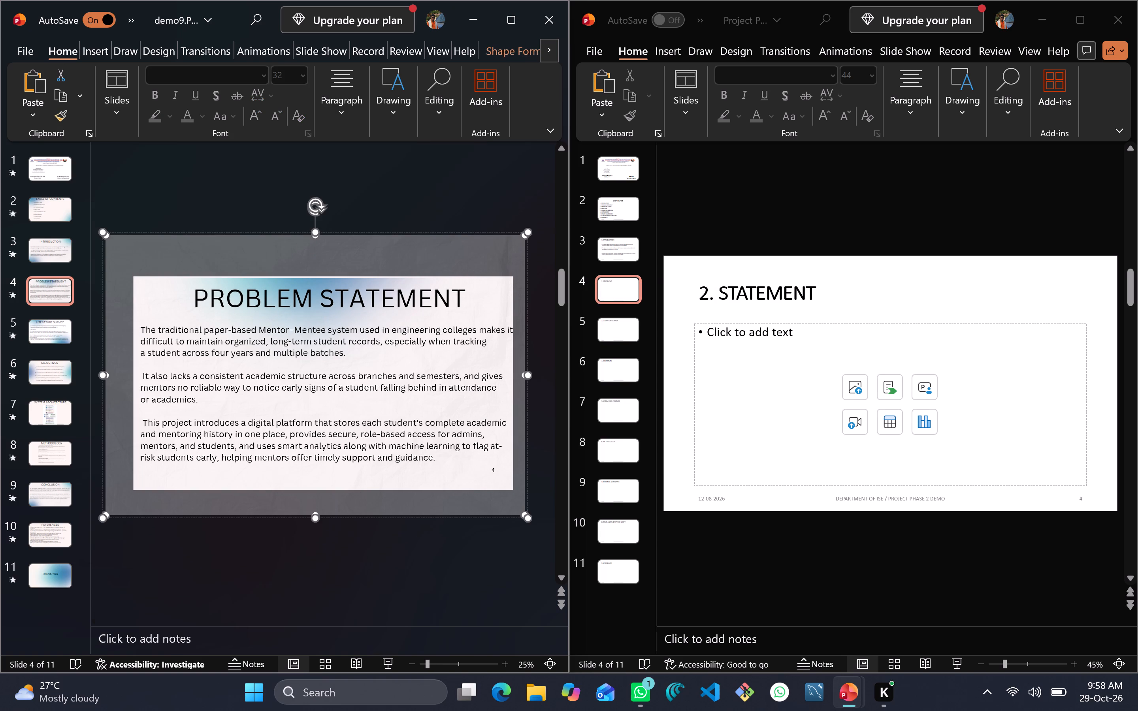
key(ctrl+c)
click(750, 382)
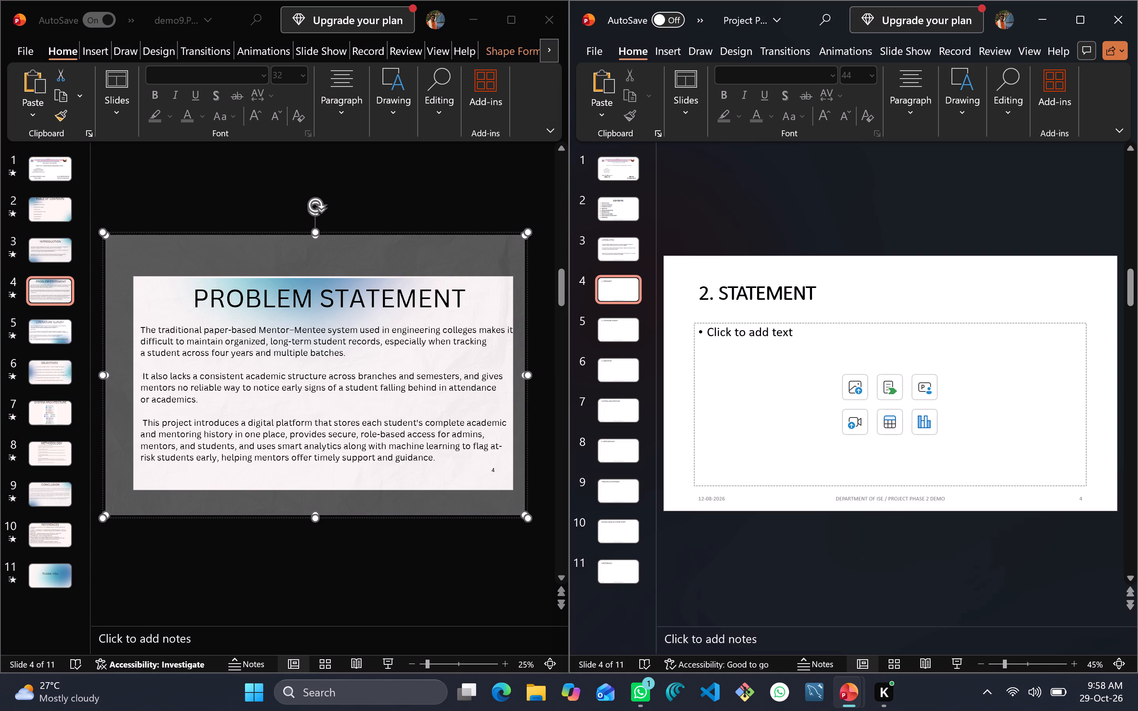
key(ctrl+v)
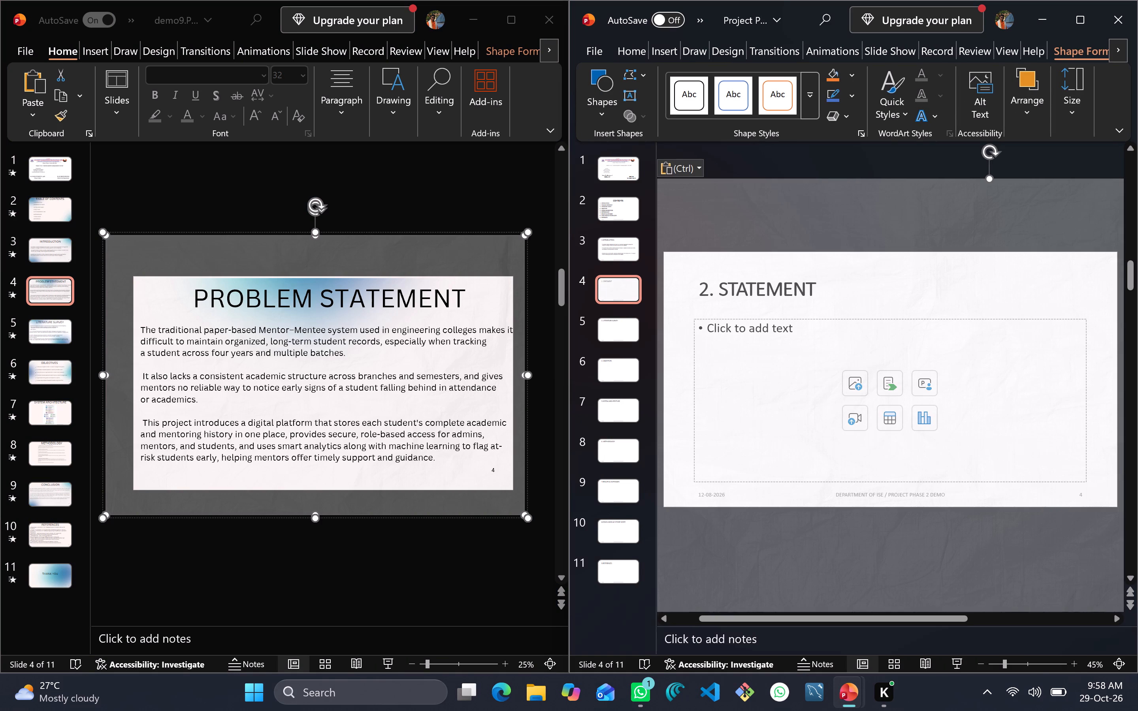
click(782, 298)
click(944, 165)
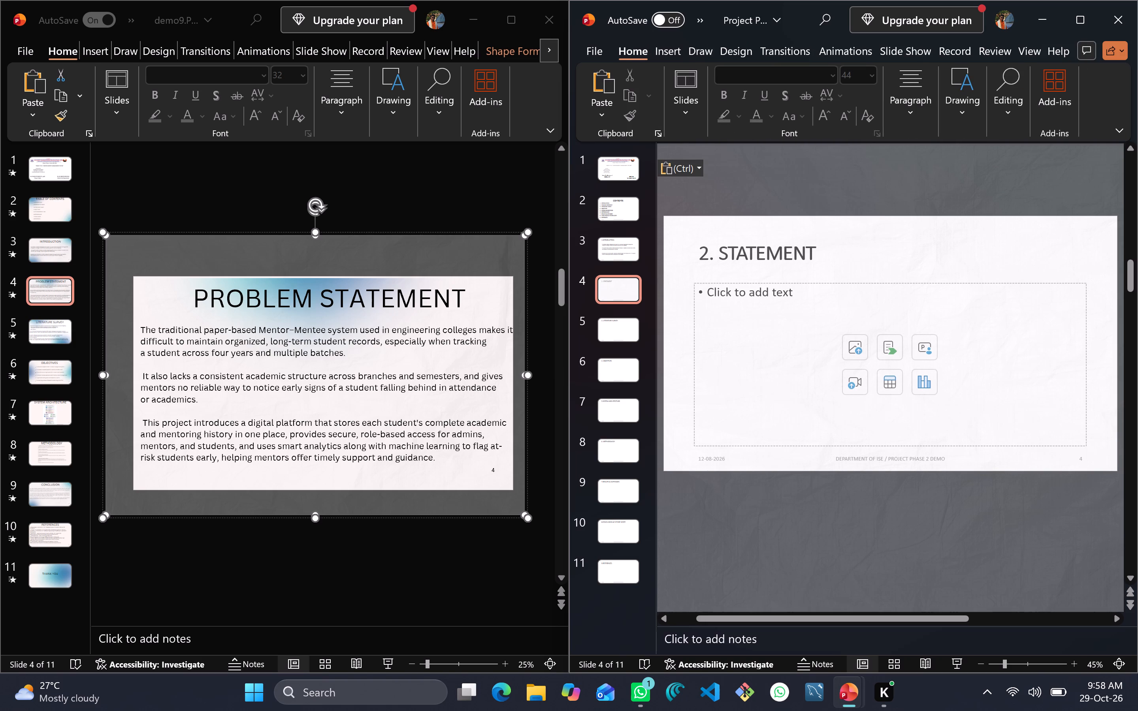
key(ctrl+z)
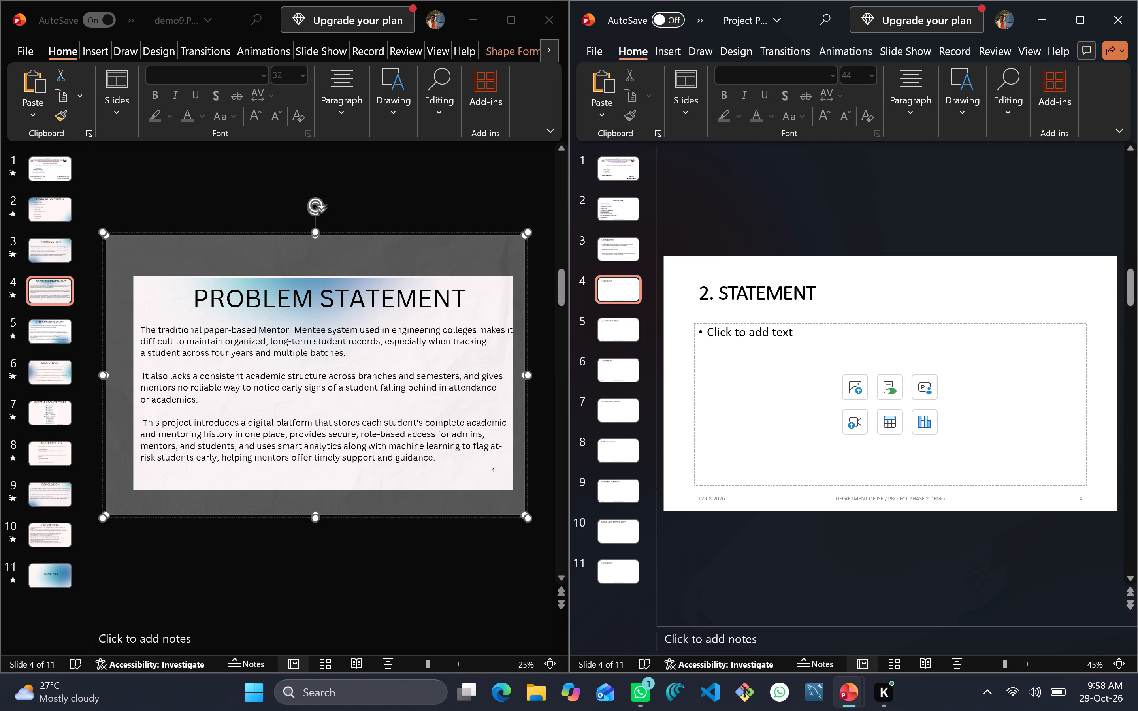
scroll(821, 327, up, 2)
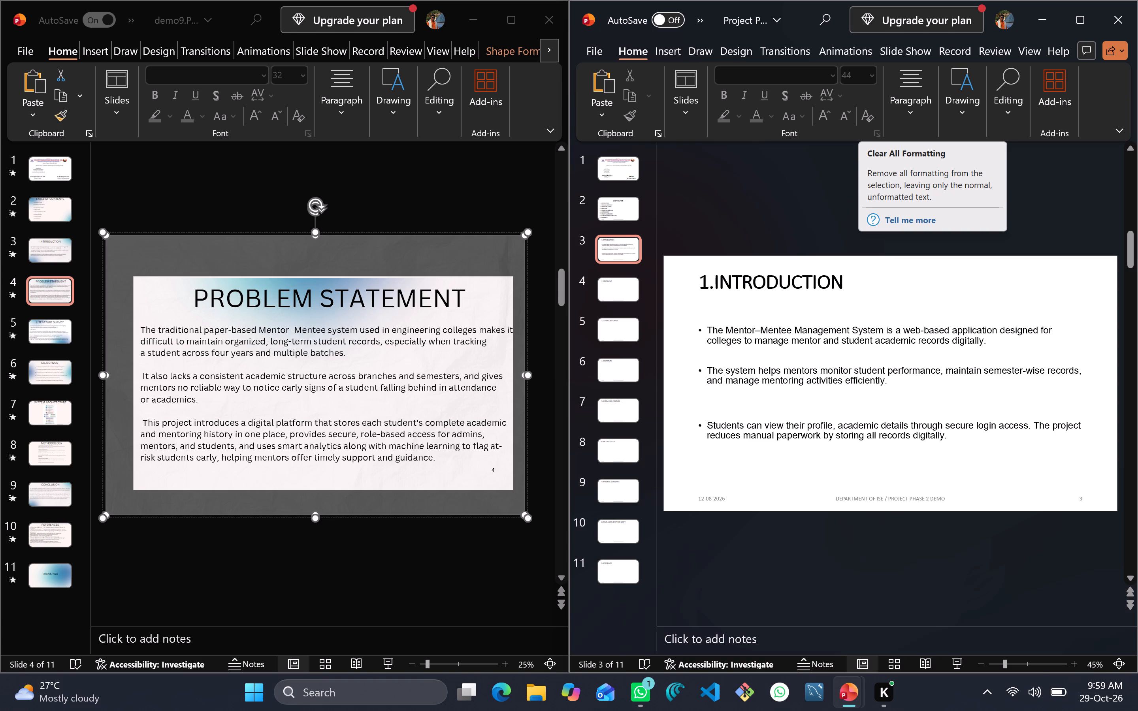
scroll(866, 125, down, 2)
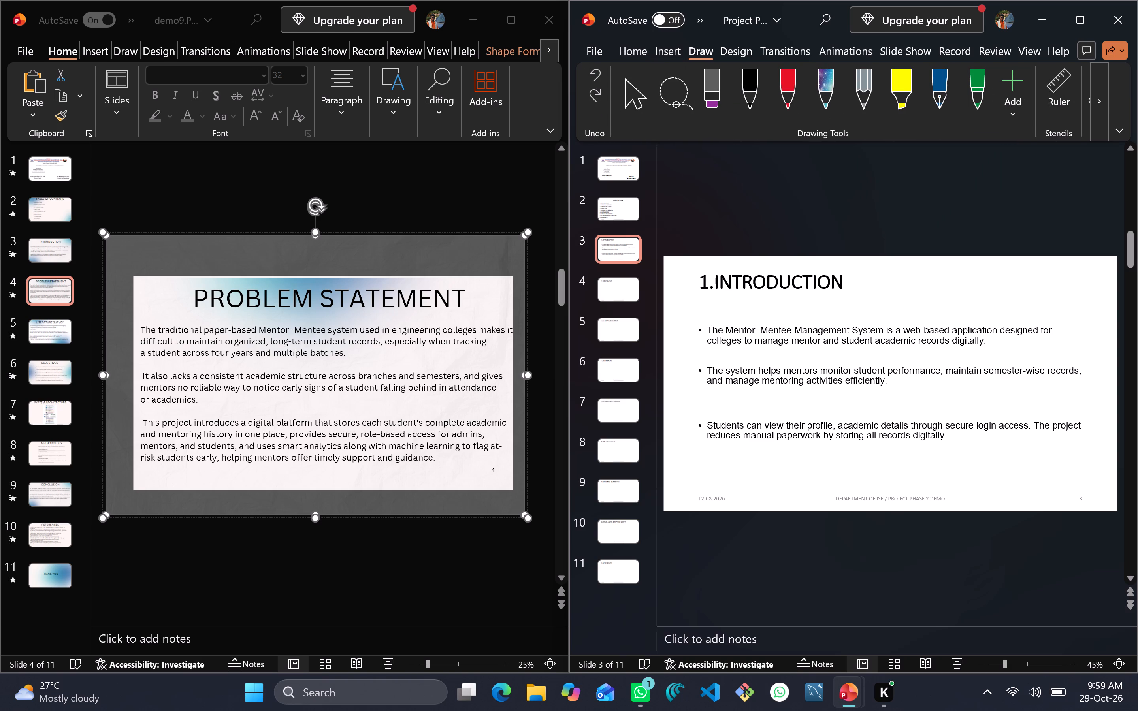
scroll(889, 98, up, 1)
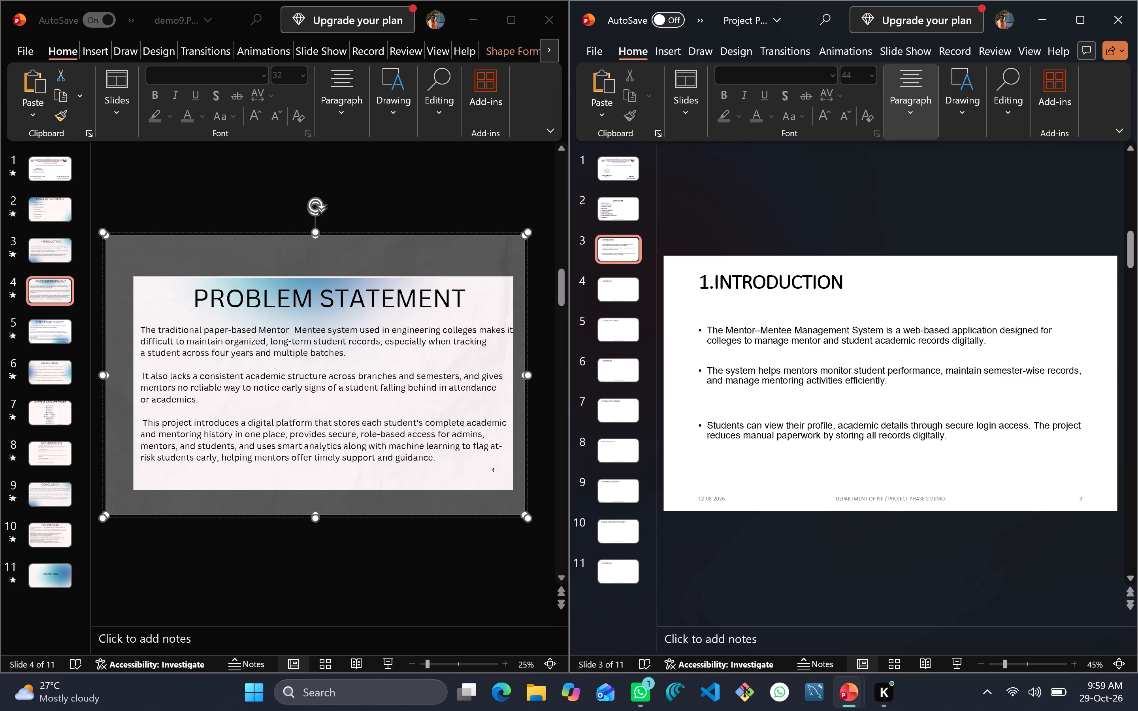
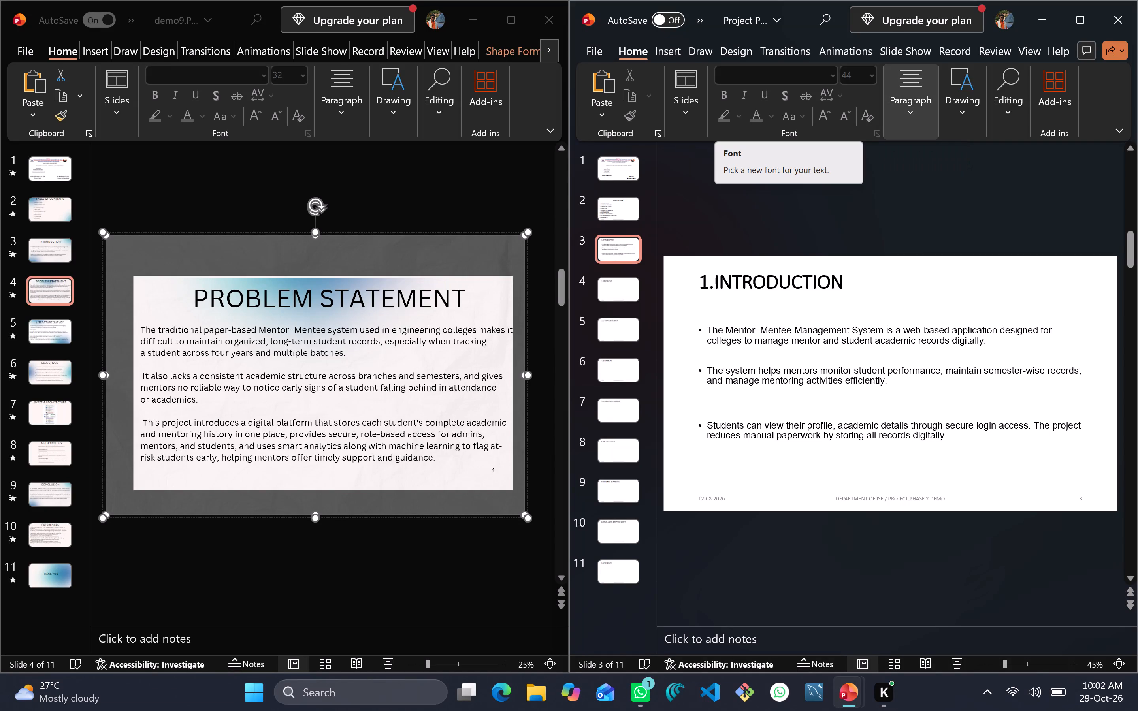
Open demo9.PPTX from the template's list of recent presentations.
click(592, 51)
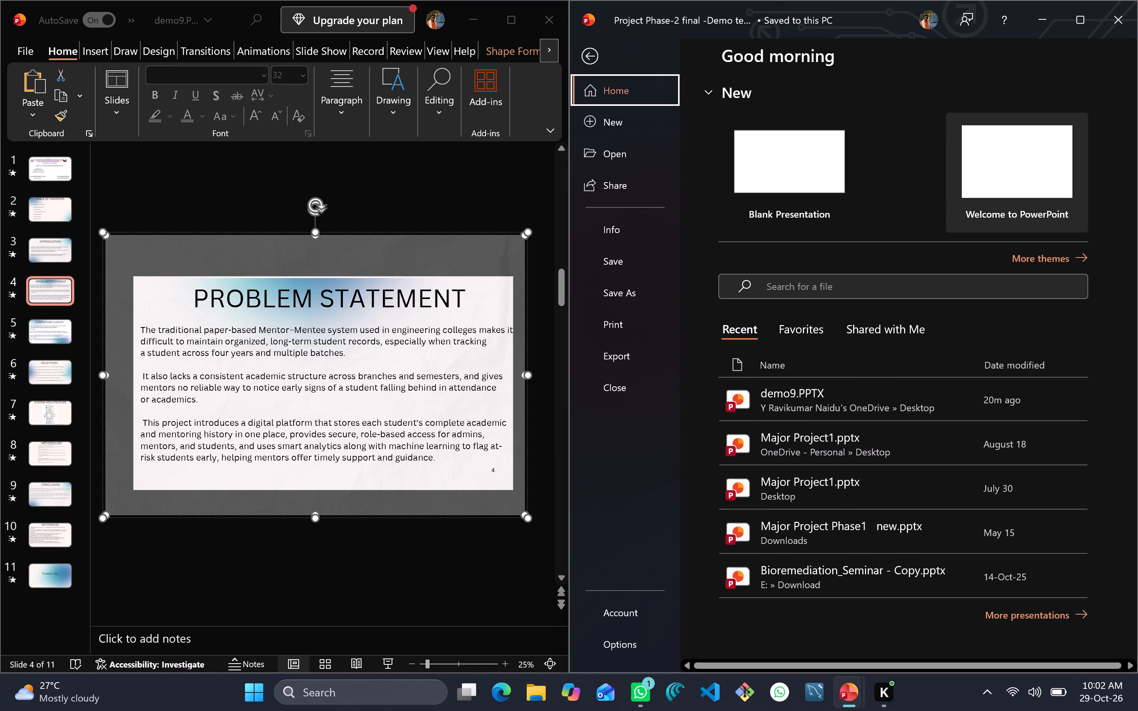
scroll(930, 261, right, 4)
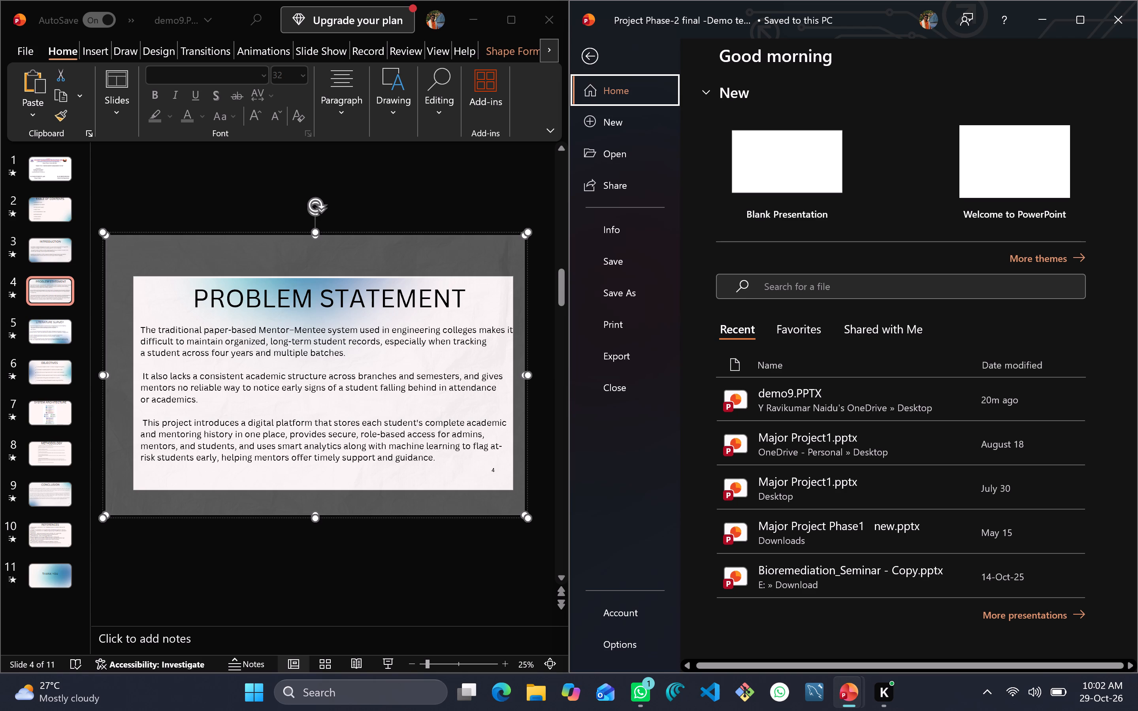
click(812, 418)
Look back through the template's slides, from the title and CONTENTS slides to the "2. STATEMENT" slide.
scroll(812, 418, up, 1)
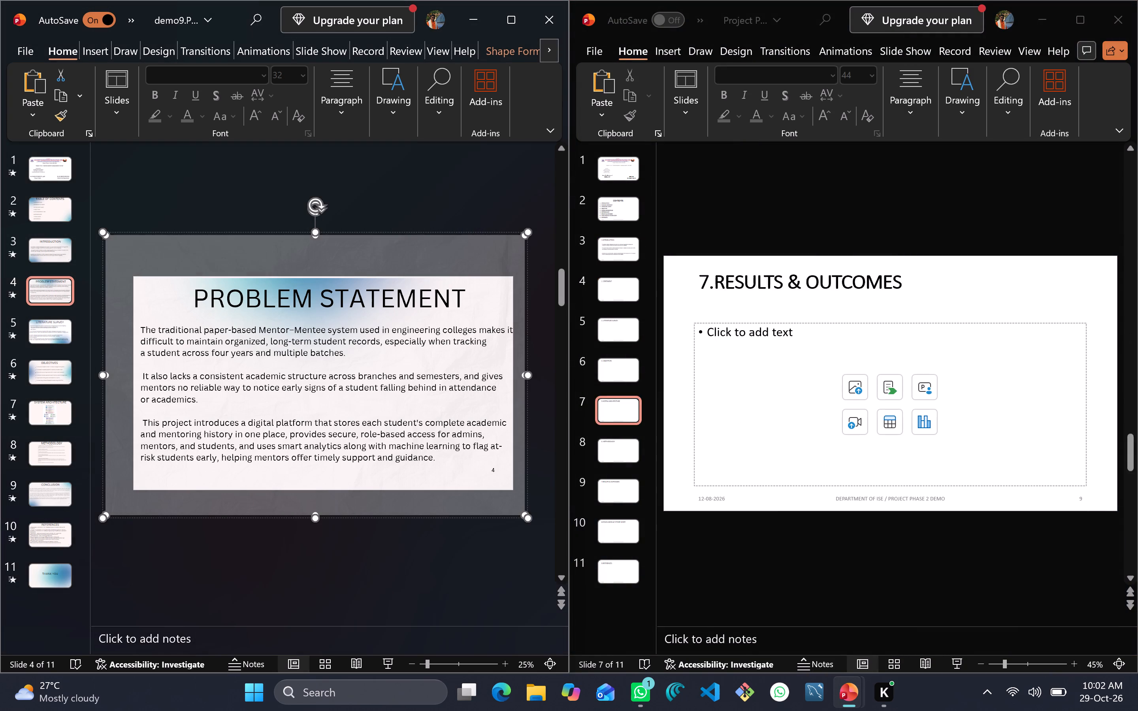
scroll(812, 418, up, 1)
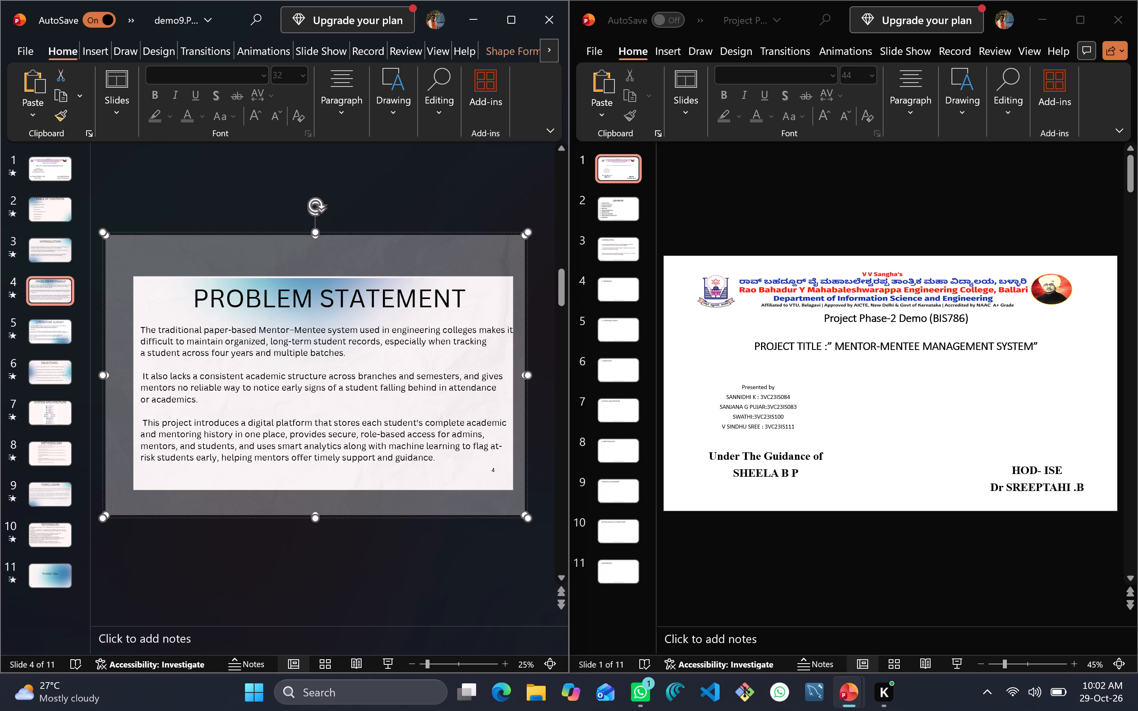
scroll(778, 440, up, 4)
ctrl+scroll(778, 440, down, 3)
ctrl+scroll(778, 440, up, 5)
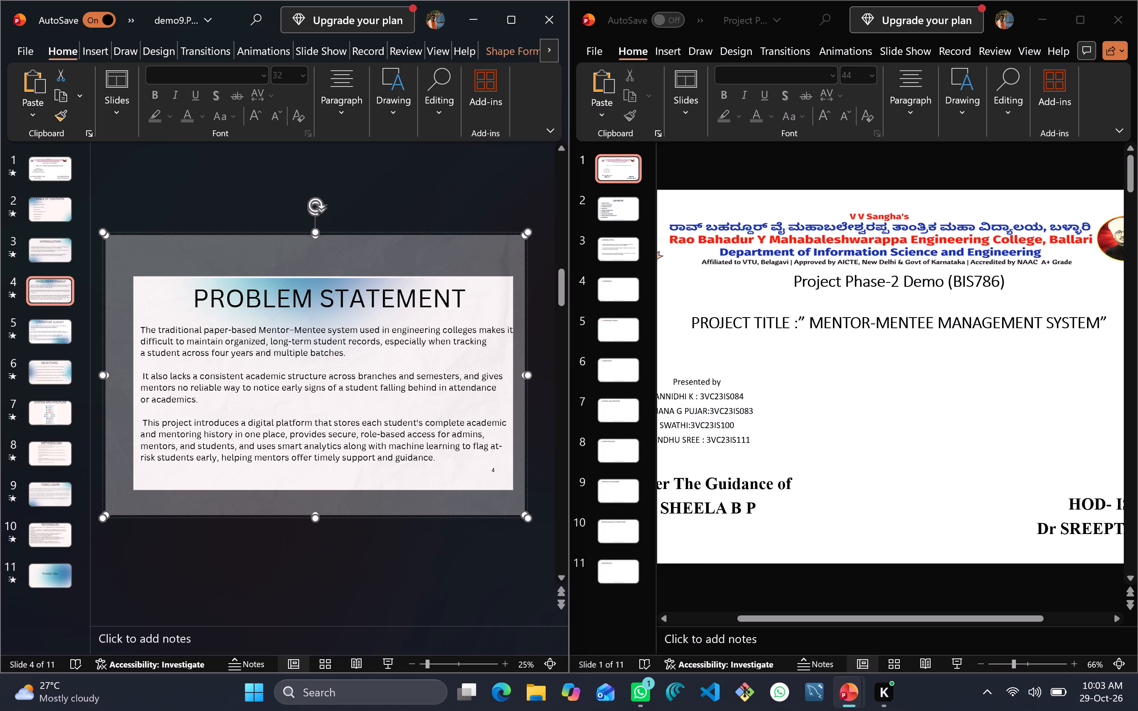
ctrl+scroll(778, 440, down, 2)
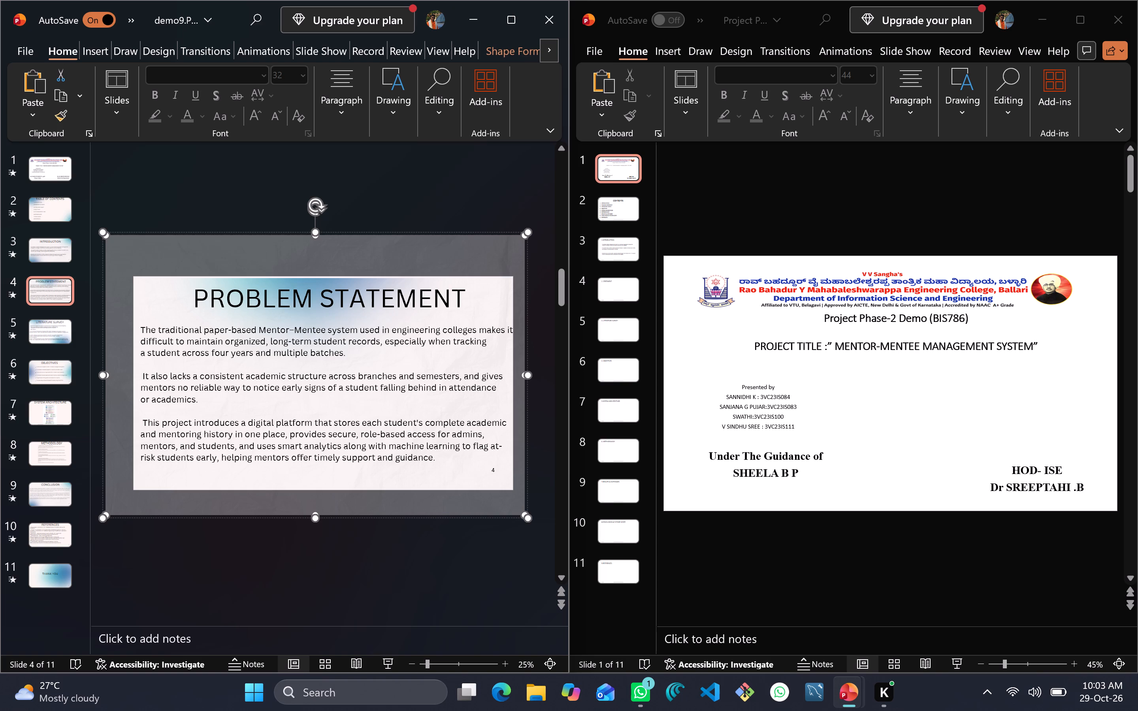
drag(673, 227, 801, 406)
scroll(801, 406, down, 1)
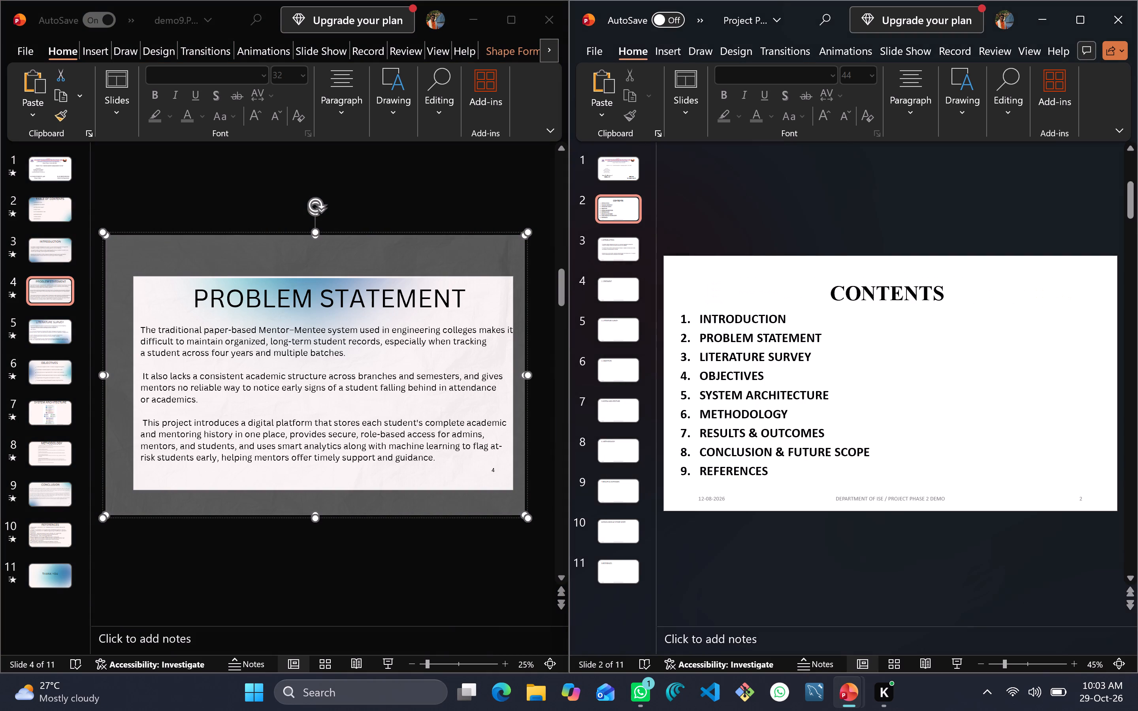
scroll(801, 406, down, 1)
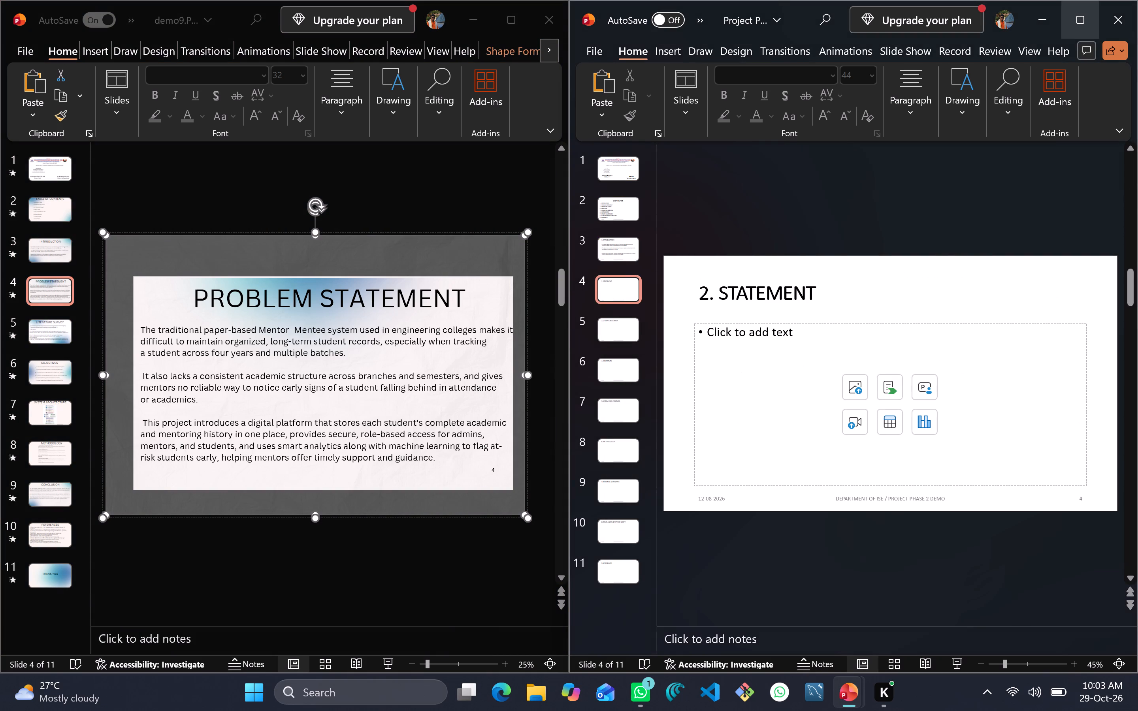
Minimize the Project Phase-2 template window, leaving the demo9 PROBLEM STATEMENT slide open.
right_click(1036, 20)
click(1036, 20)
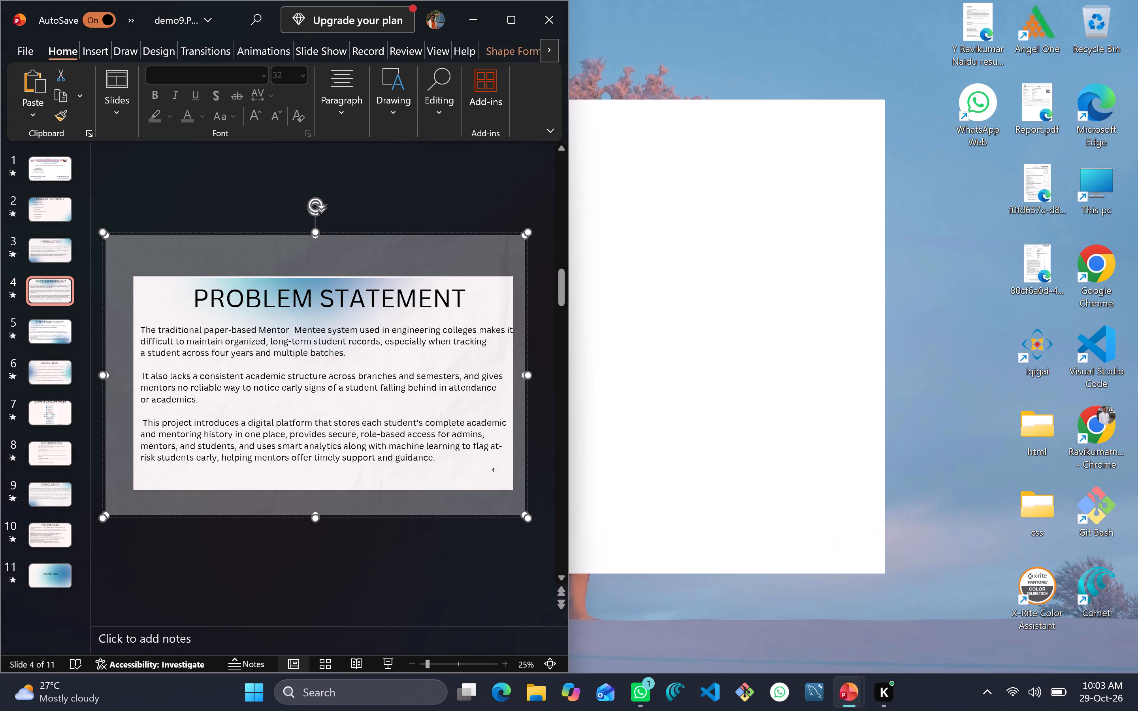
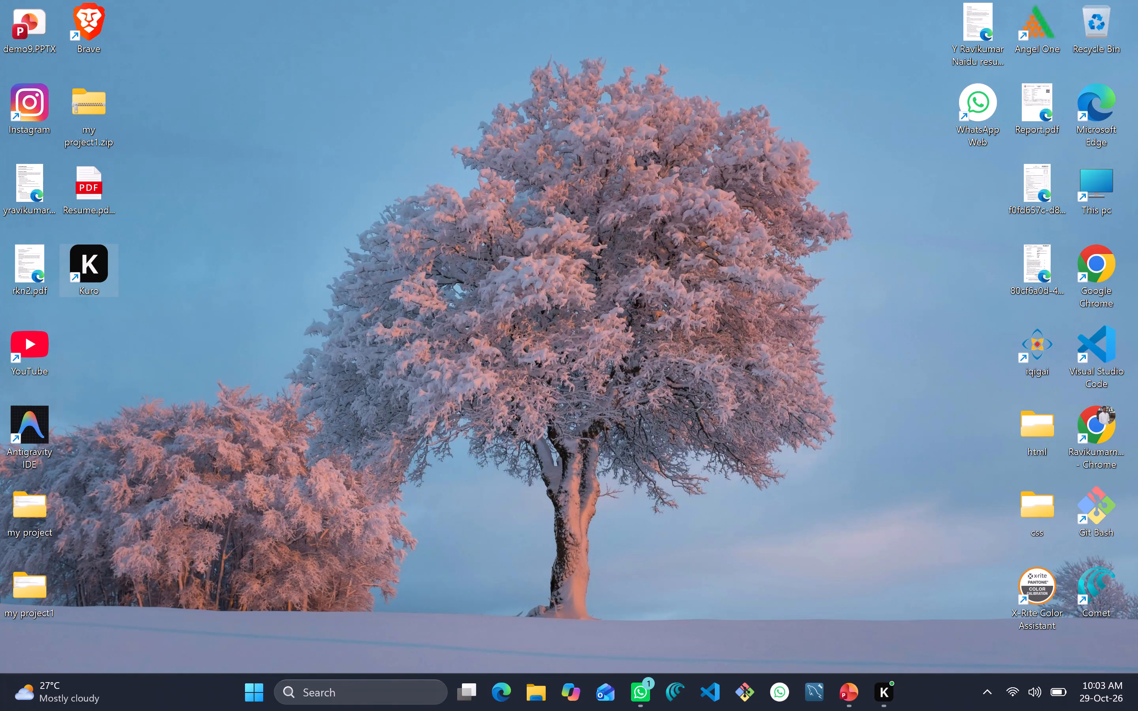
Open the Kuro application from its desktop shortcut.
double_click(81, 275)
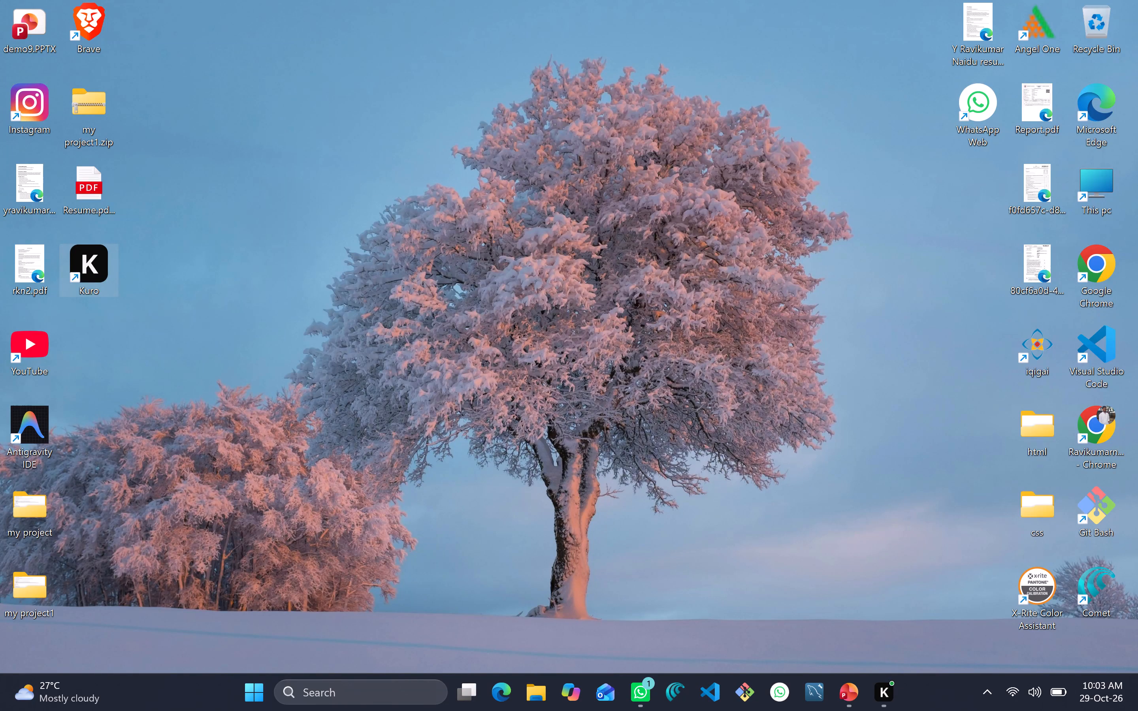
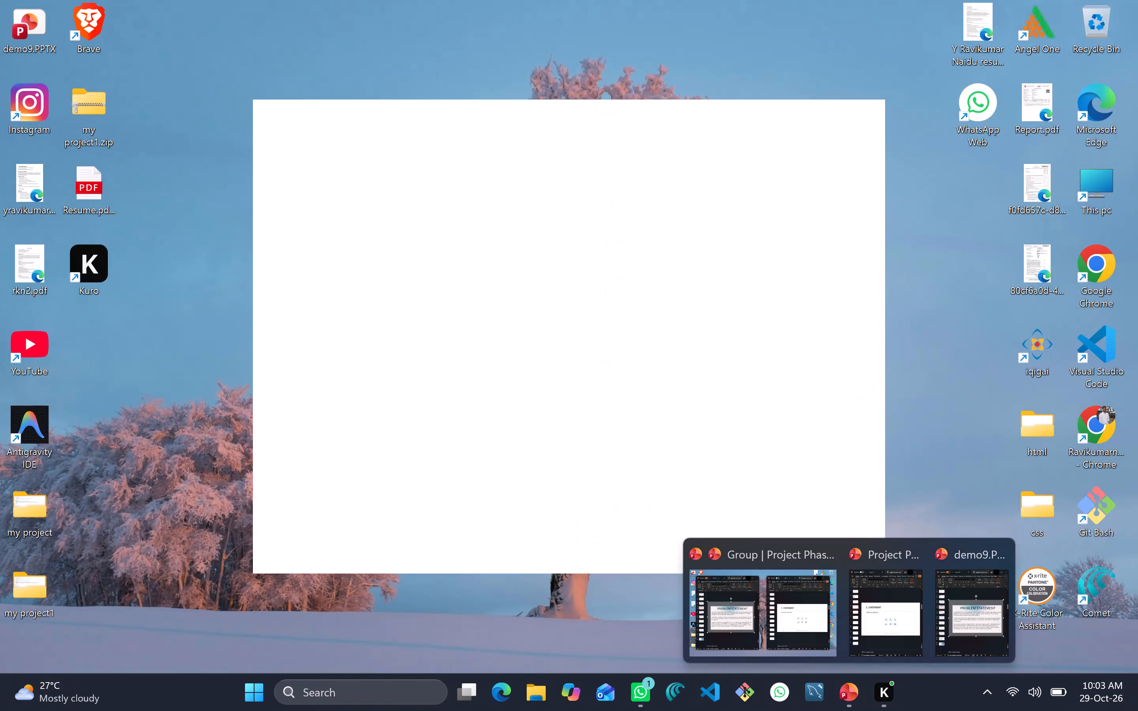
Switch to the Project Phase-2 presentation in PowerPoint and look through its slides, ending on the title slide.
click(901, 624)
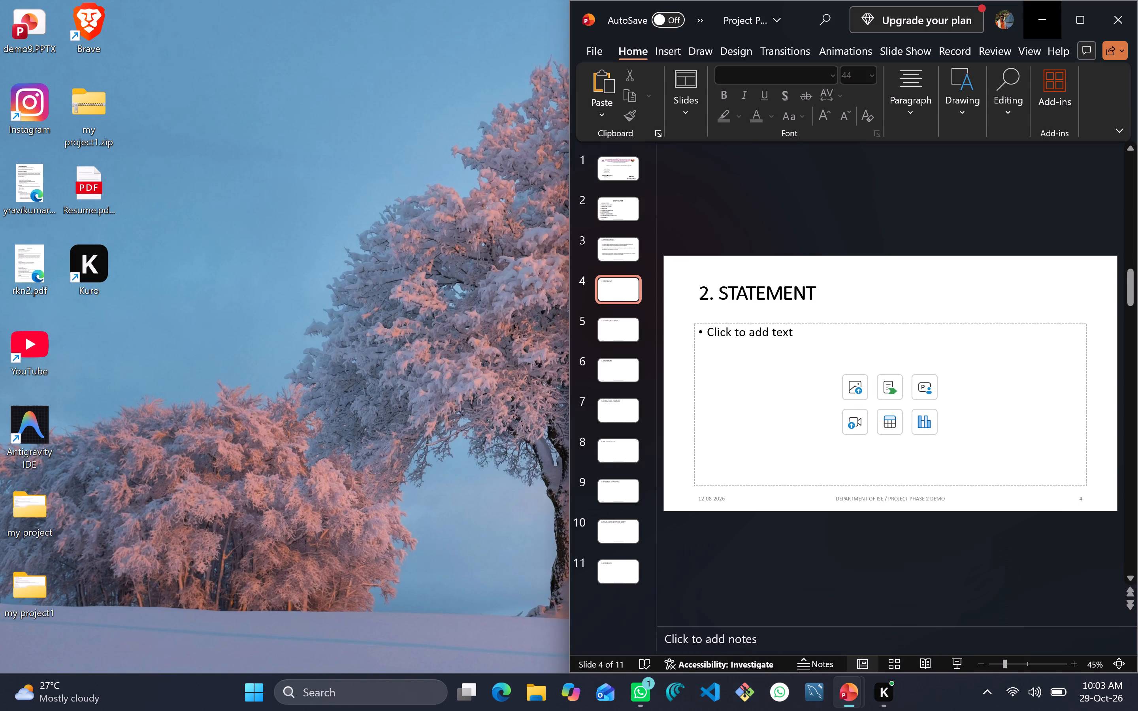
scroll(893, 514, down, 1)
scroll(893, 514, up, 5)
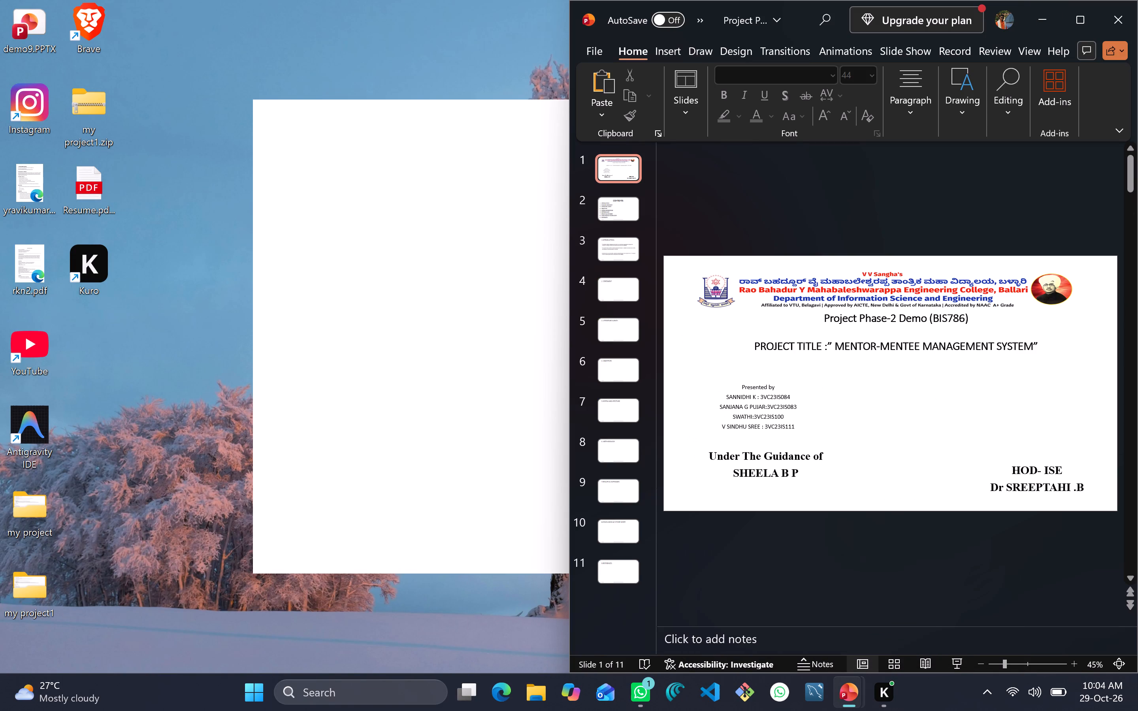
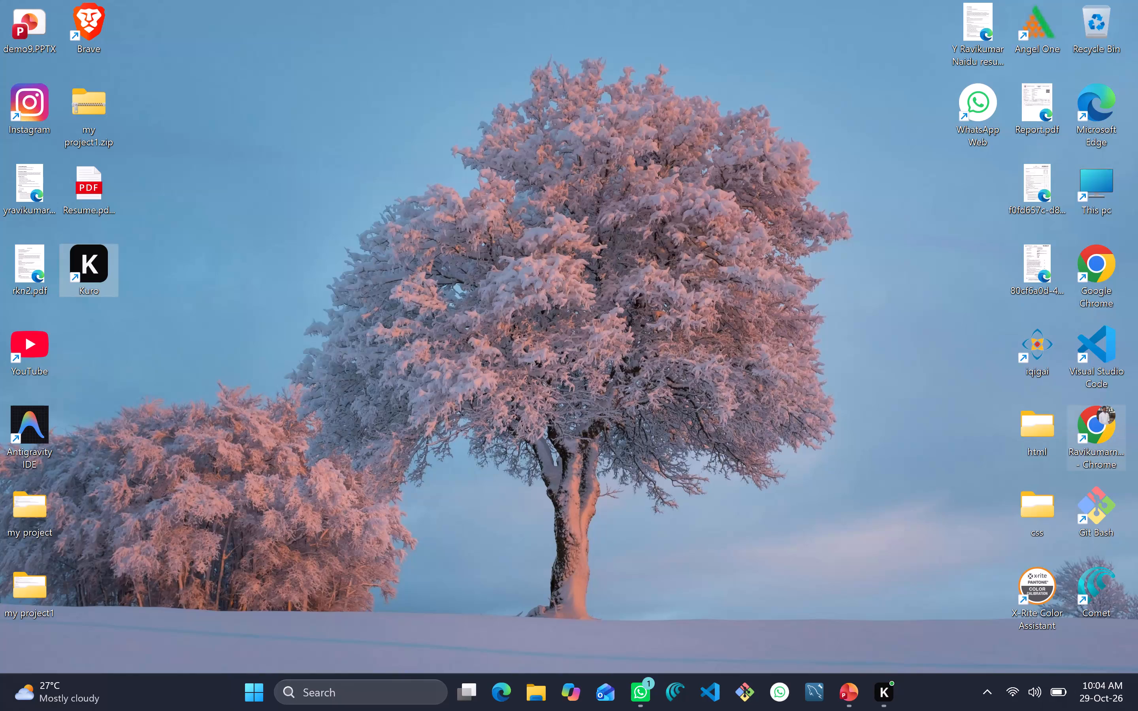
Switch to Chrome, search Google for CANVA and open the Canva India website, dismissing the YouTube notification.
double_click(1102, 419)
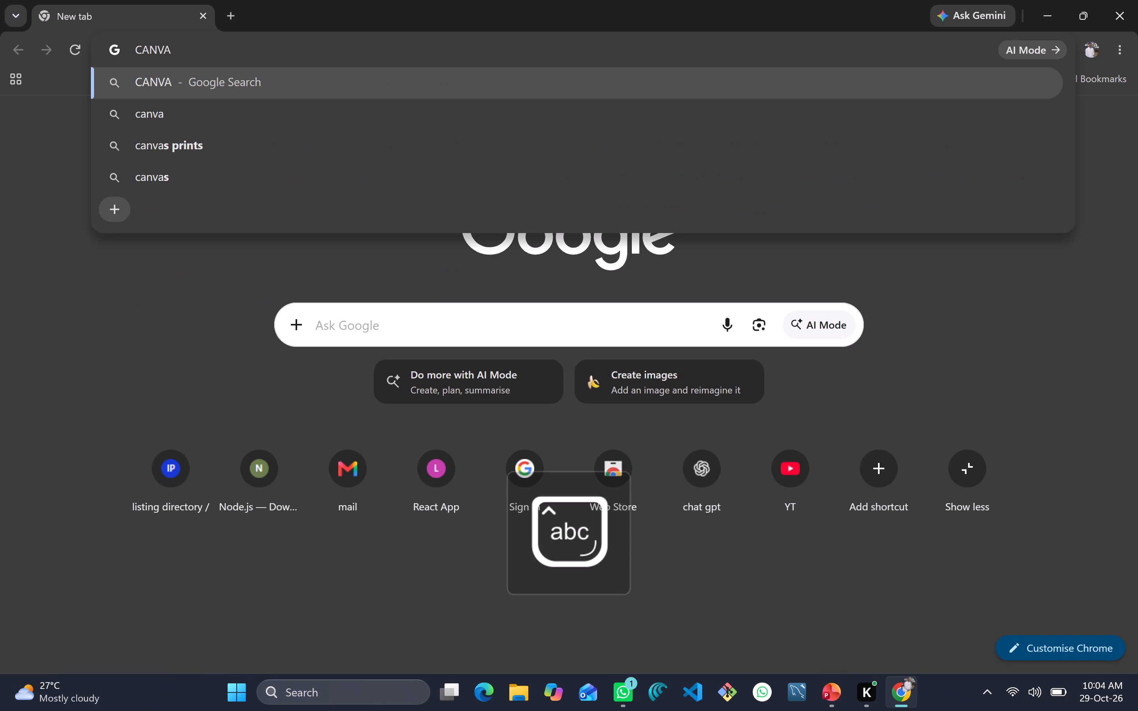
key(Return)
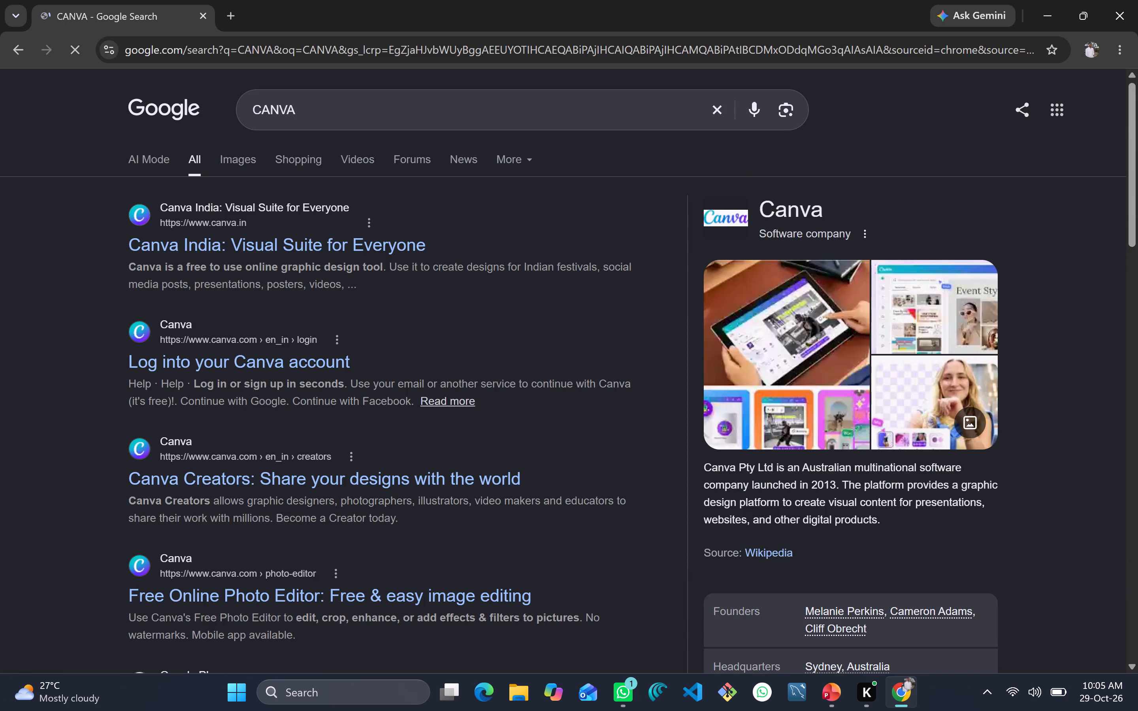
click(290, 250)
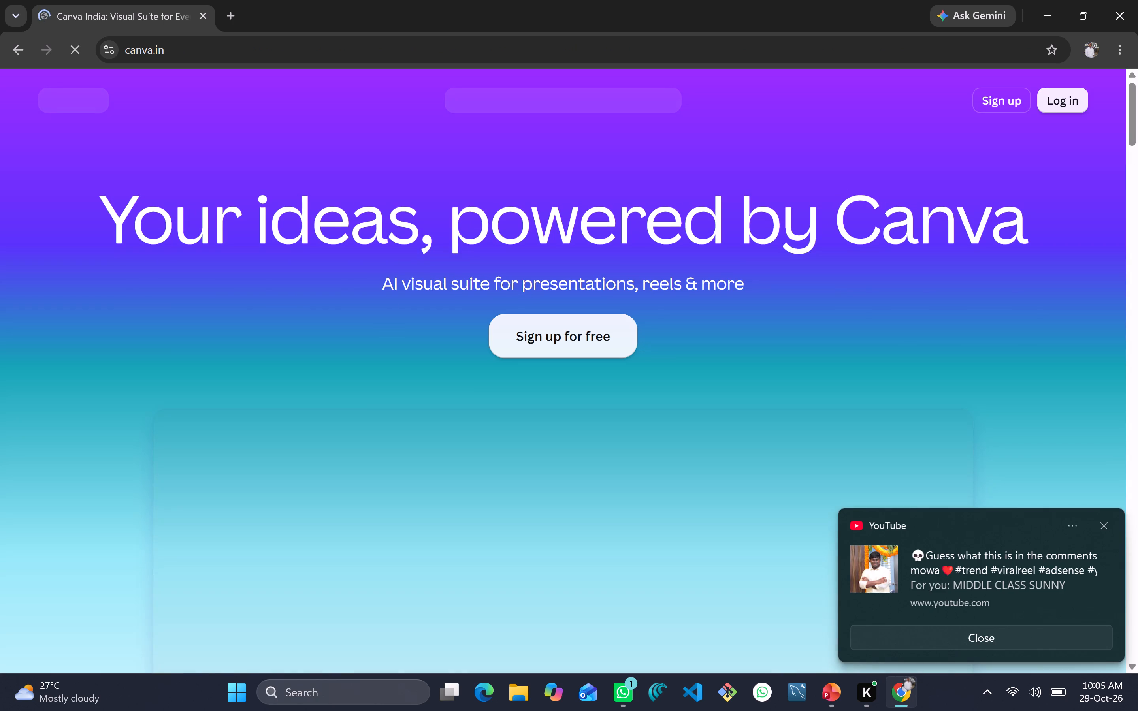
click(1102, 526)
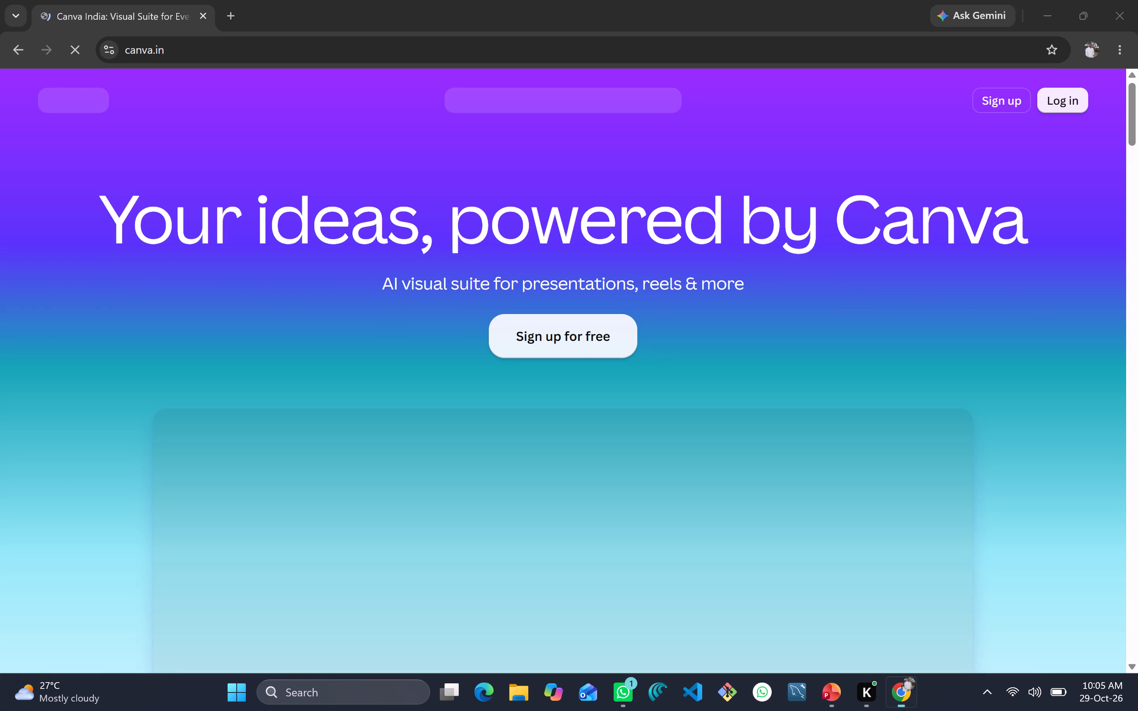
Sign in to Canva with the suggested Google account.
scroll(903, 477, down, 3)
scroll(903, 477, up, 1)
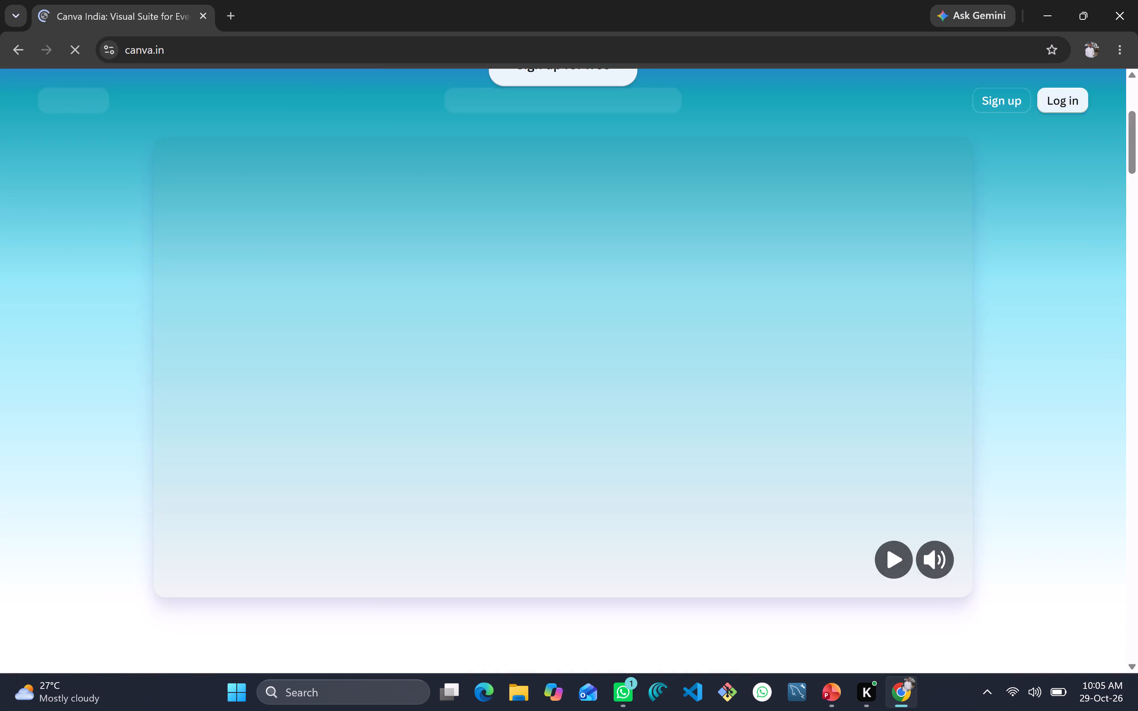
scroll(903, 477, up, 4)
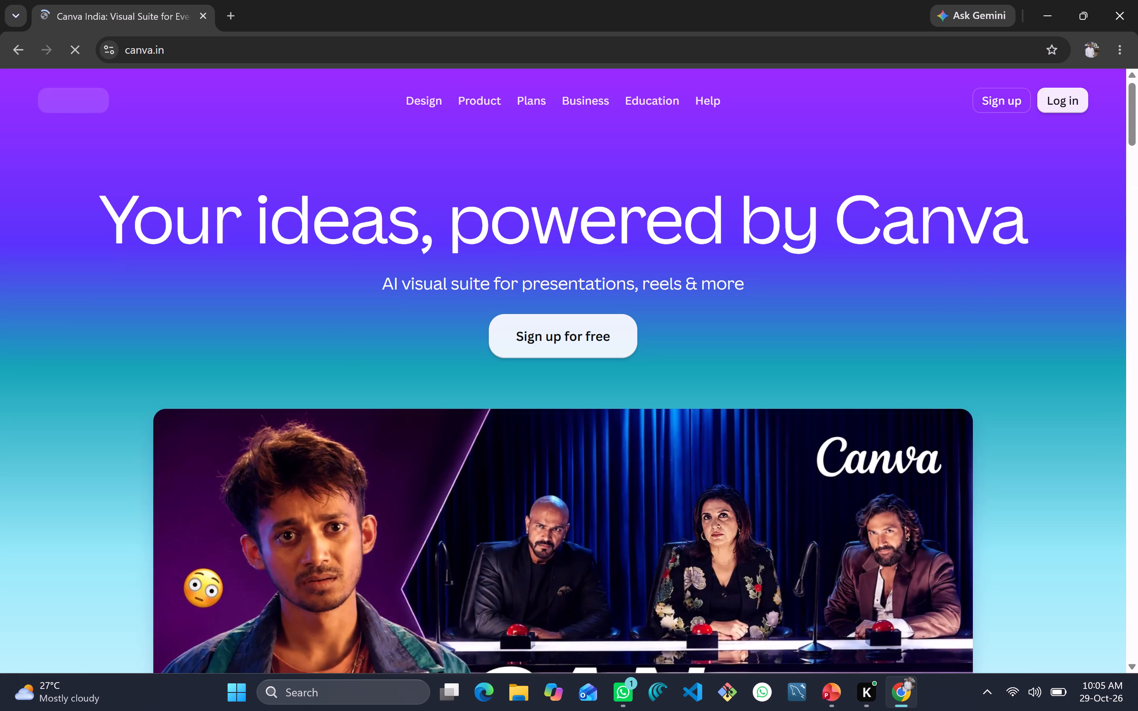
scroll(903, 477, down, 2)
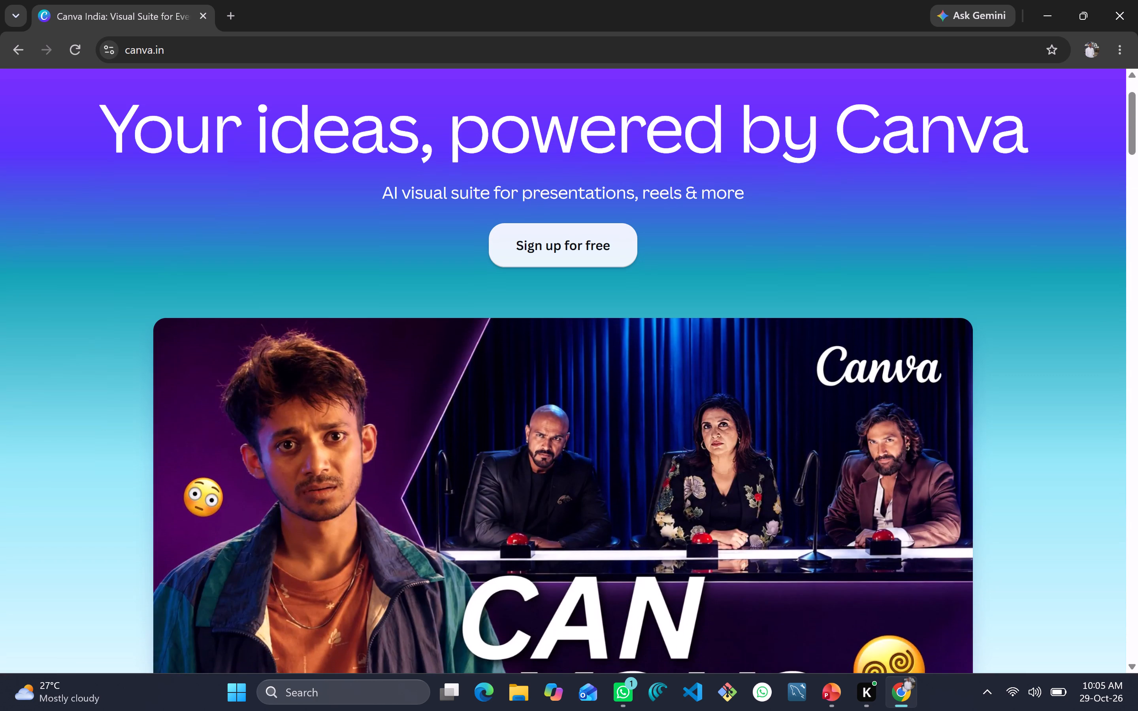
scroll(903, 477, down, 1)
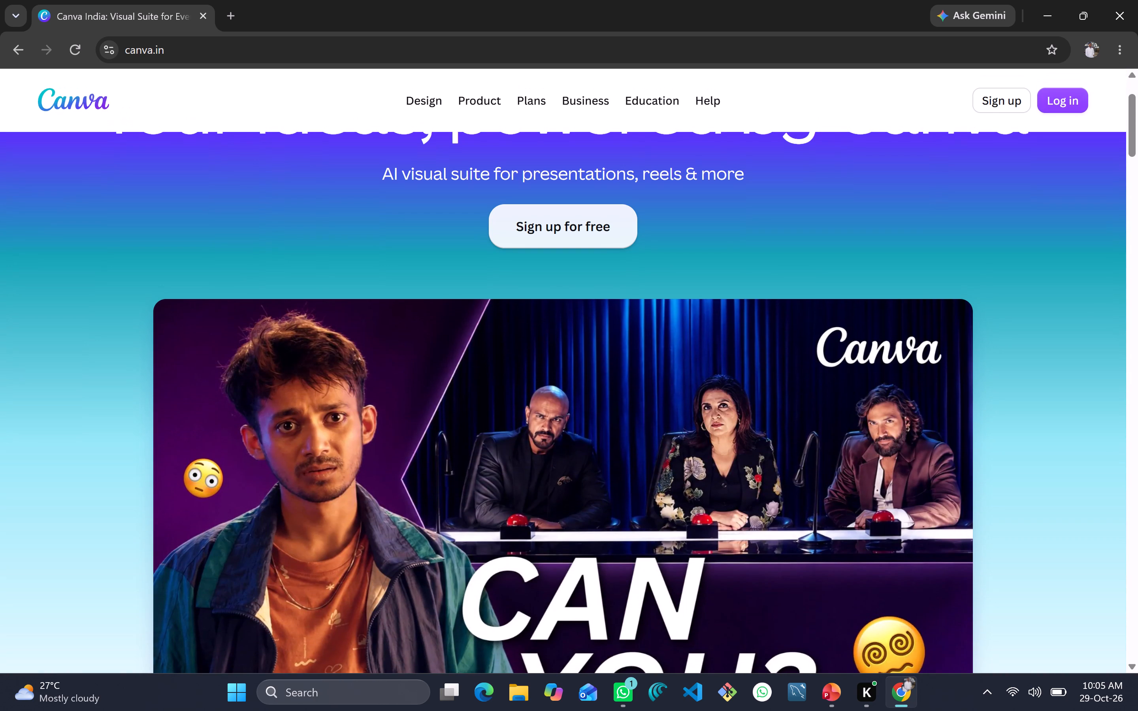
scroll(903, 477, down, 1)
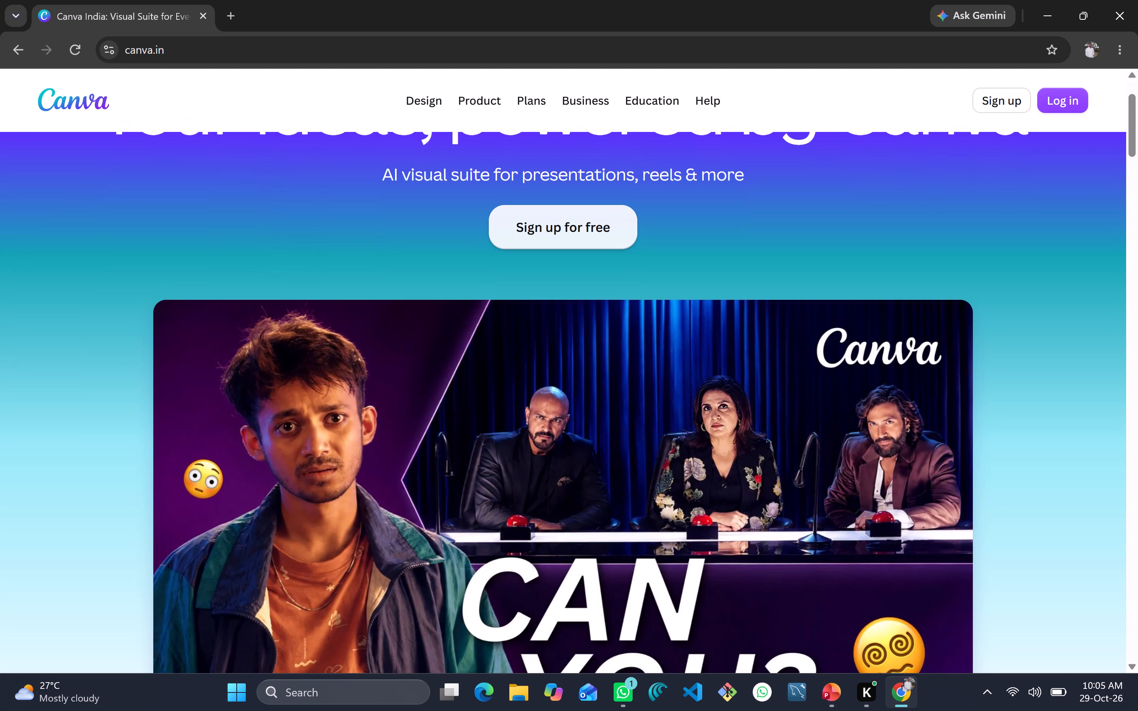
scroll(903, 477, down, 1)
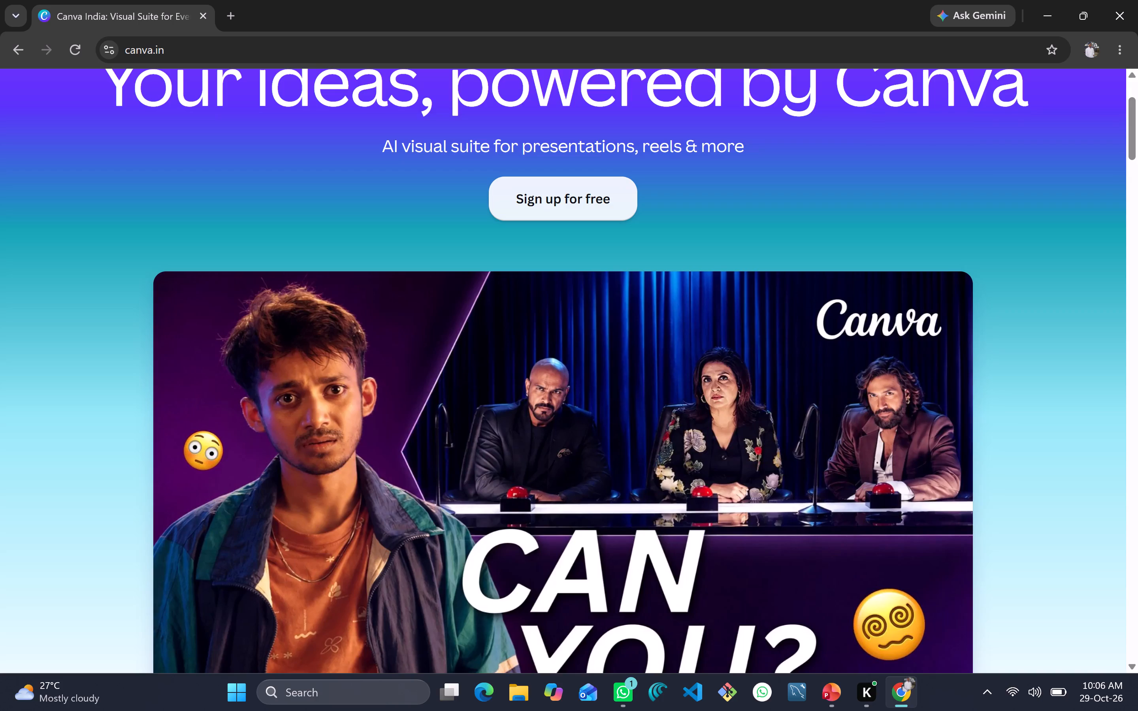
scroll(780, 243, up, 3)
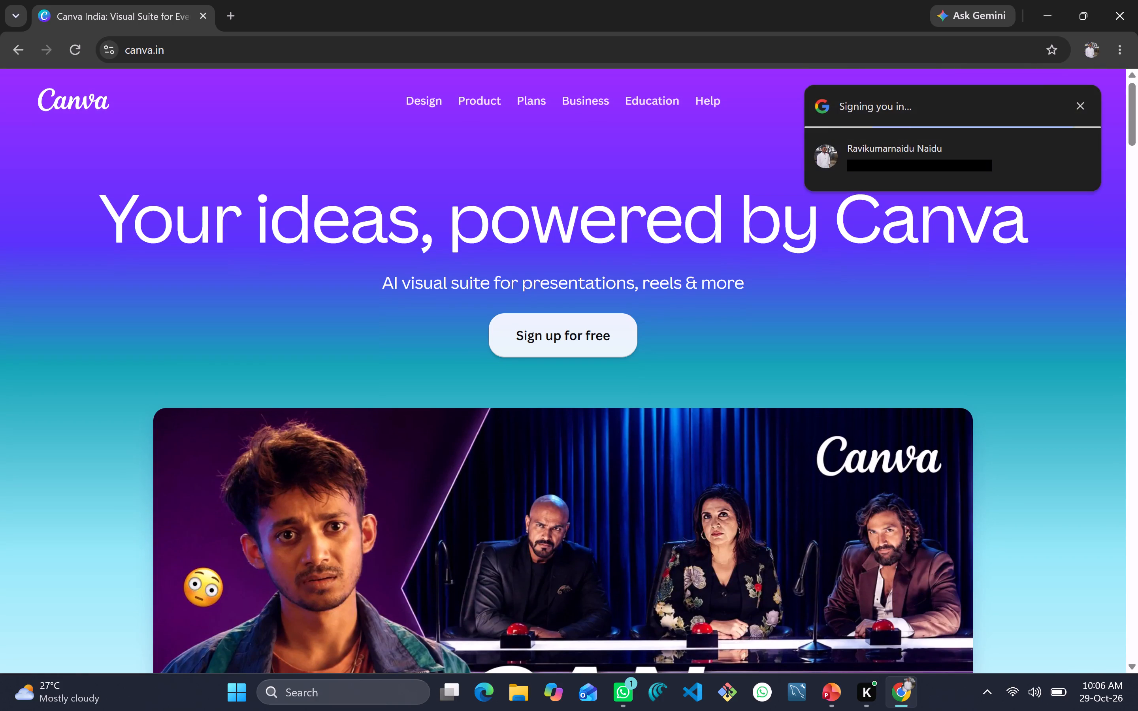
click(943, 154)
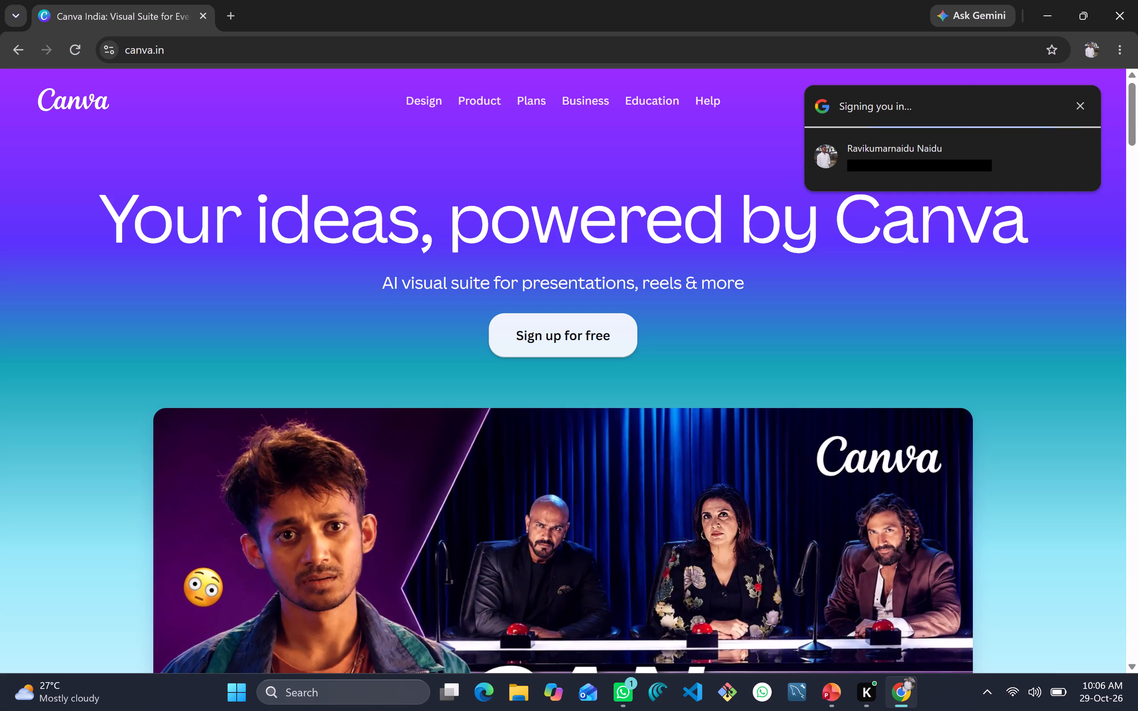
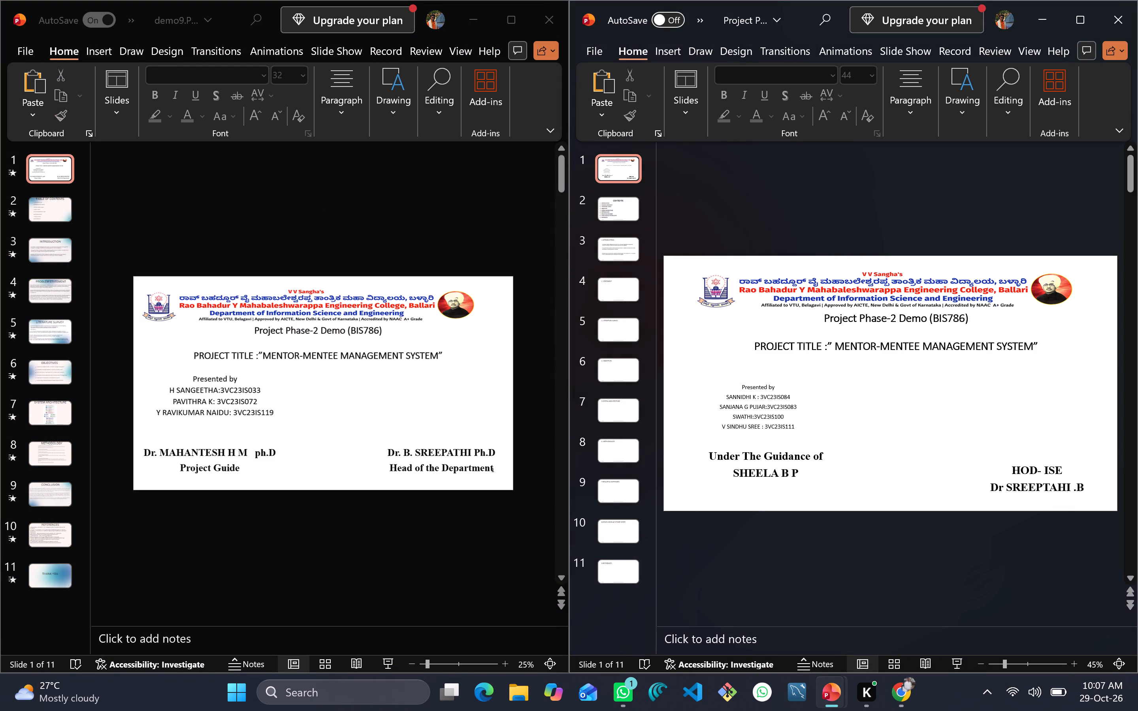
Look through the demo9 deck's slides from the title slide to the closing slide, including References, and return to the title slide.
scroll(442, 530, down, 9)
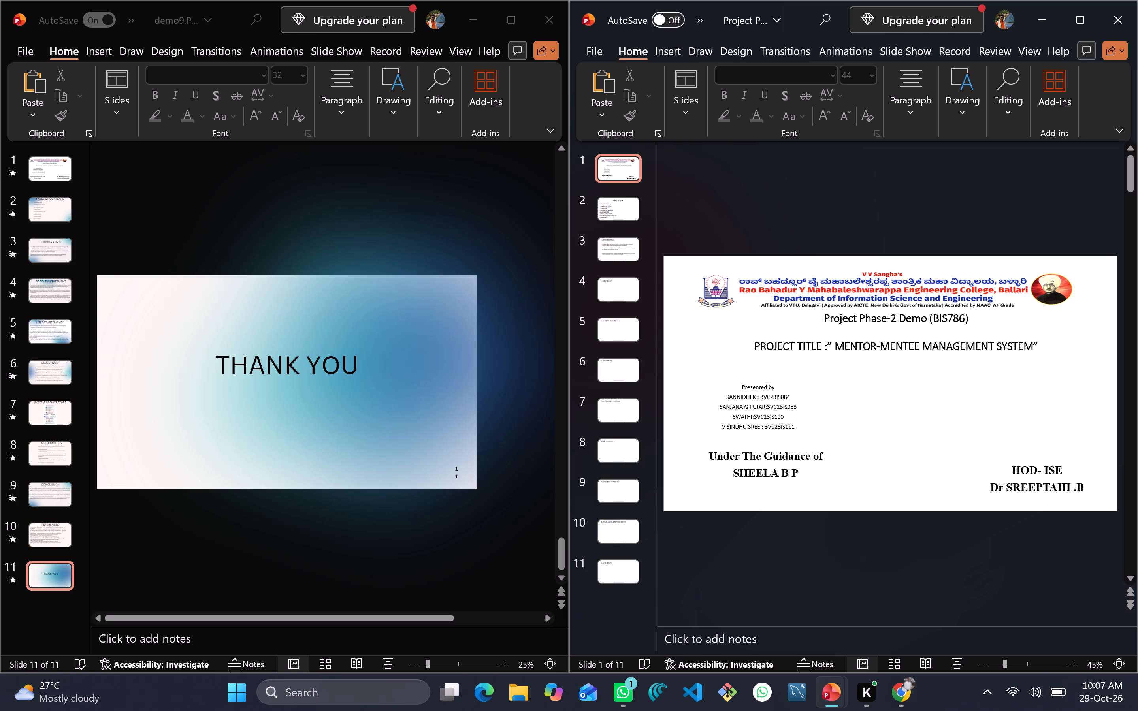
scroll(442, 530, up, 1)
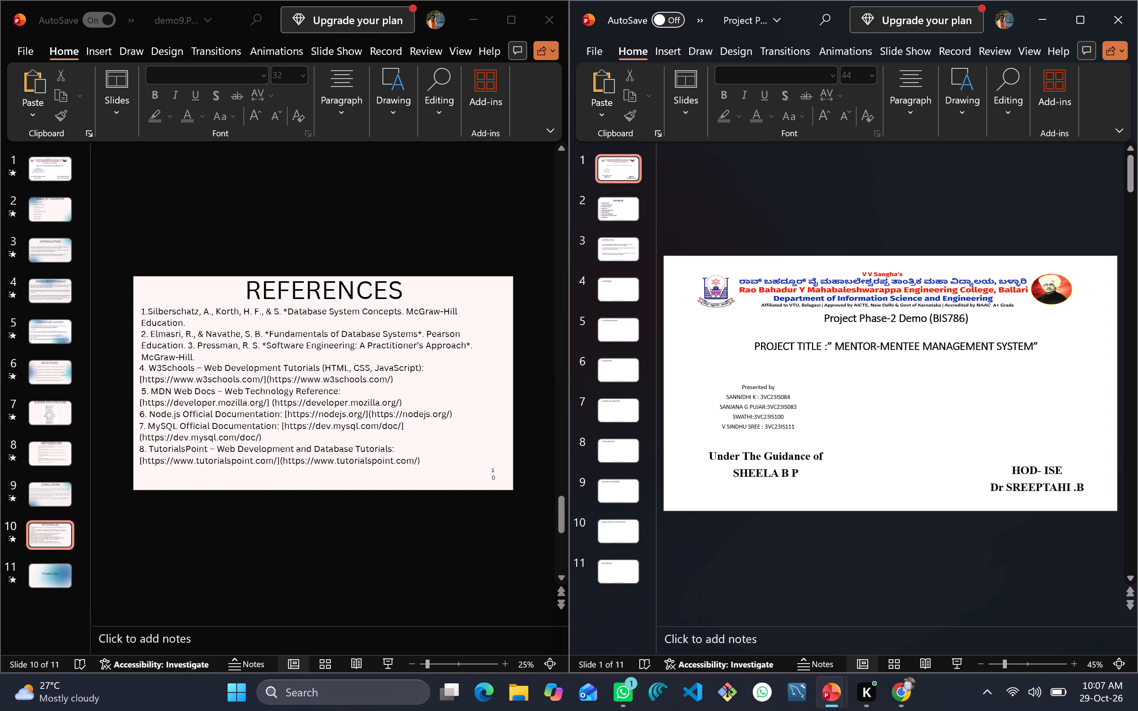
scroll(442, 530, up, 10)
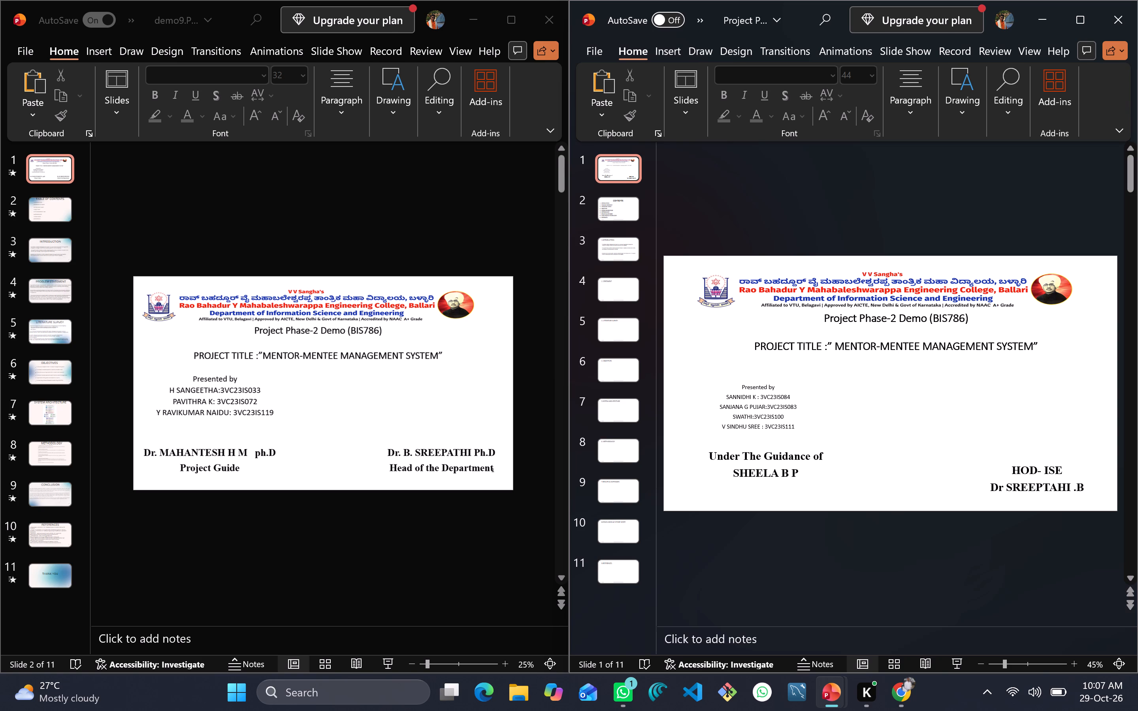
scroll(442, 530, up, 3)
Minimize the Project Phase-2 template presentation window.
click(1033, 32)
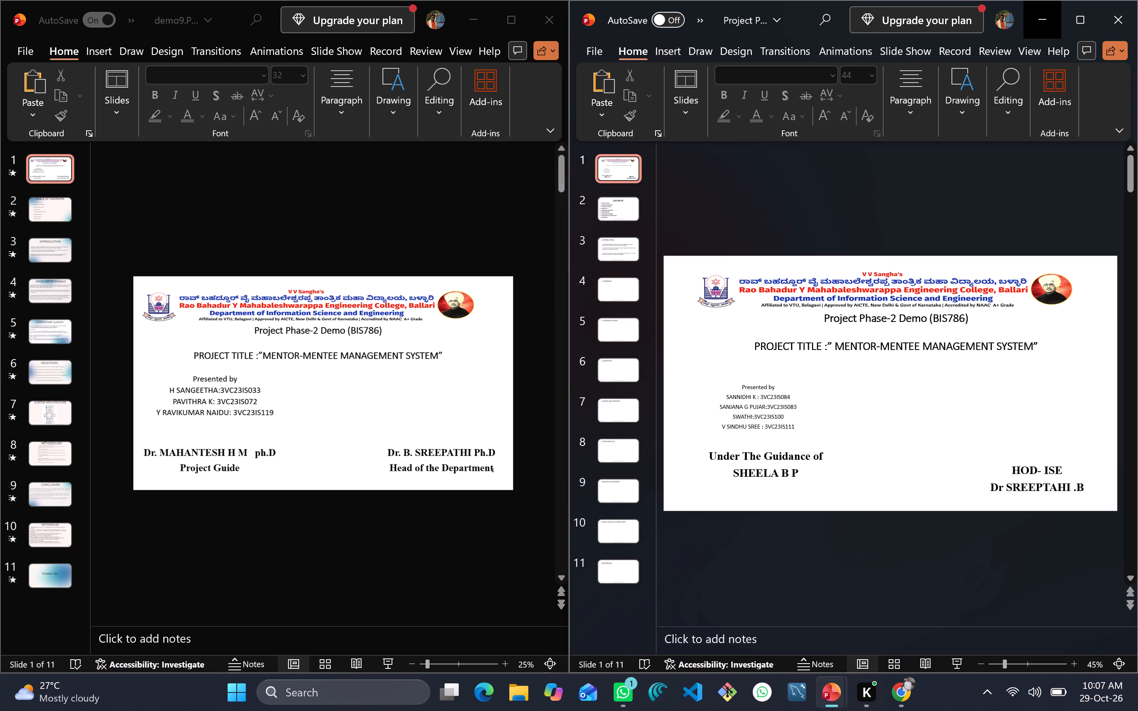
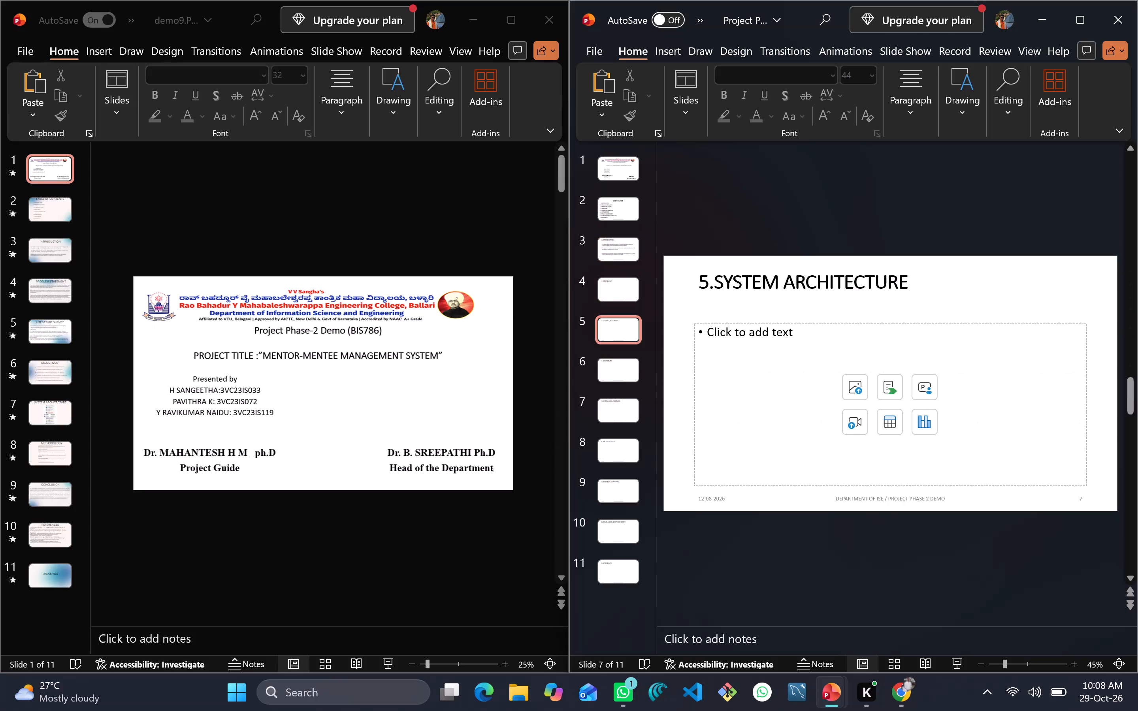
Look through the Project Phase-2 template's slides, from the title slide to References, and return to its title slide.
scroll(909, 395, down, 1)
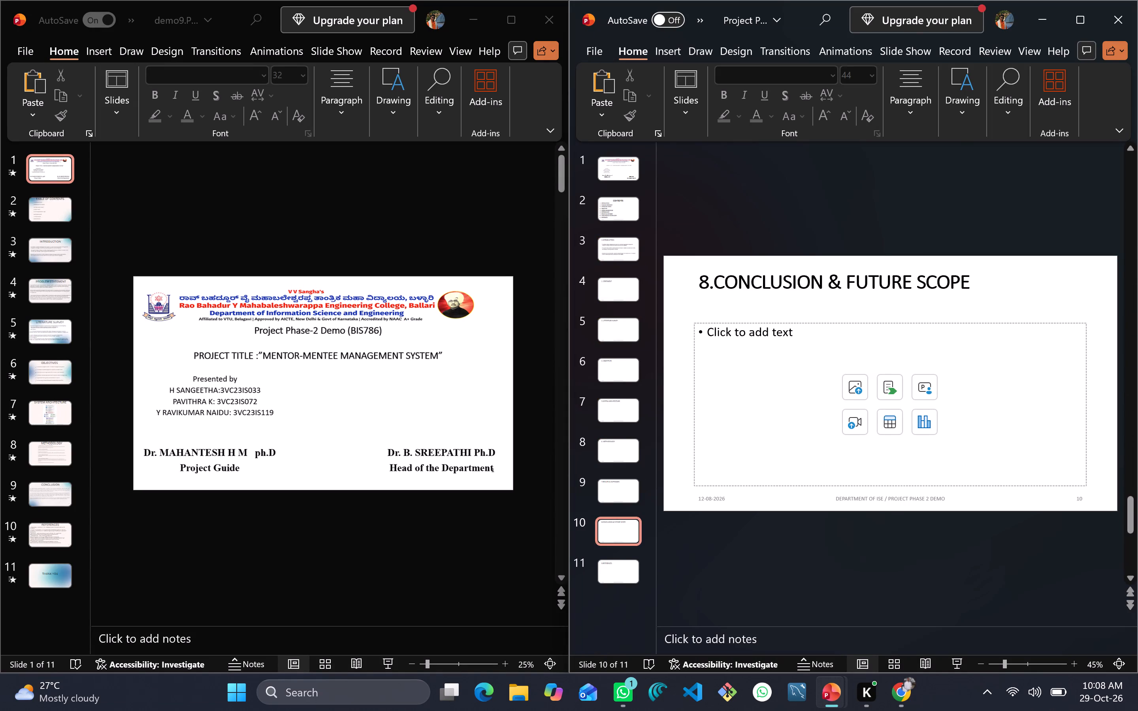
scroll(909, 395, down, 2)
scroll(909, 395, up, 1)
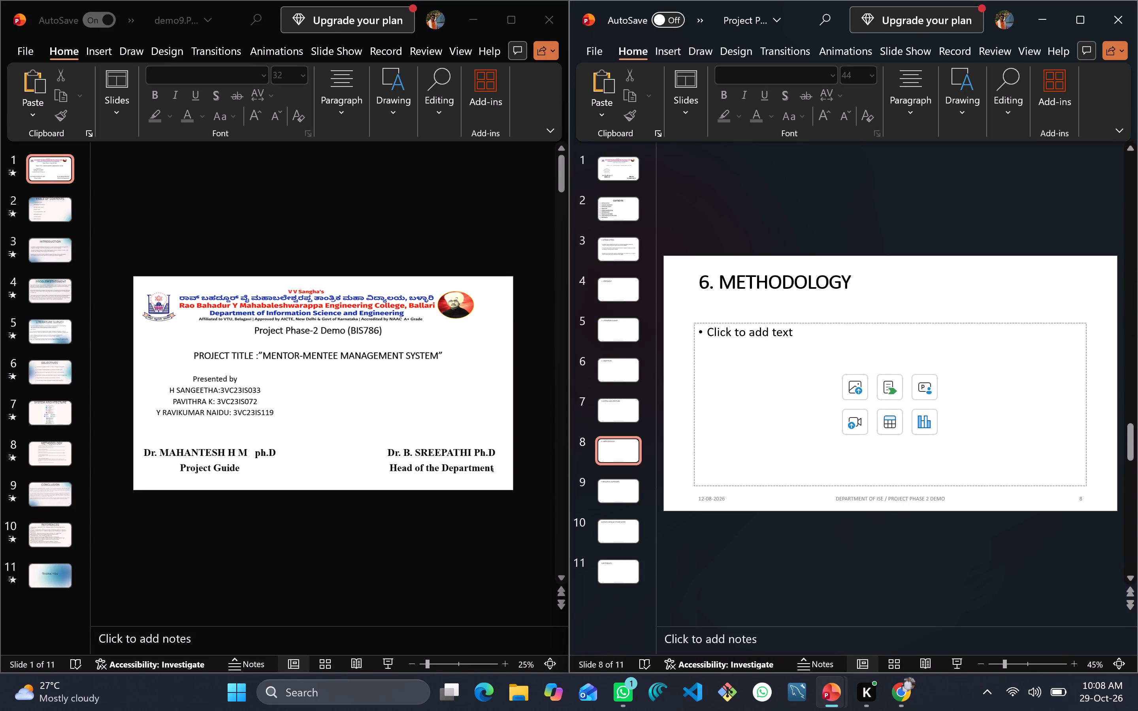
scroll(909, 395, up, 2)
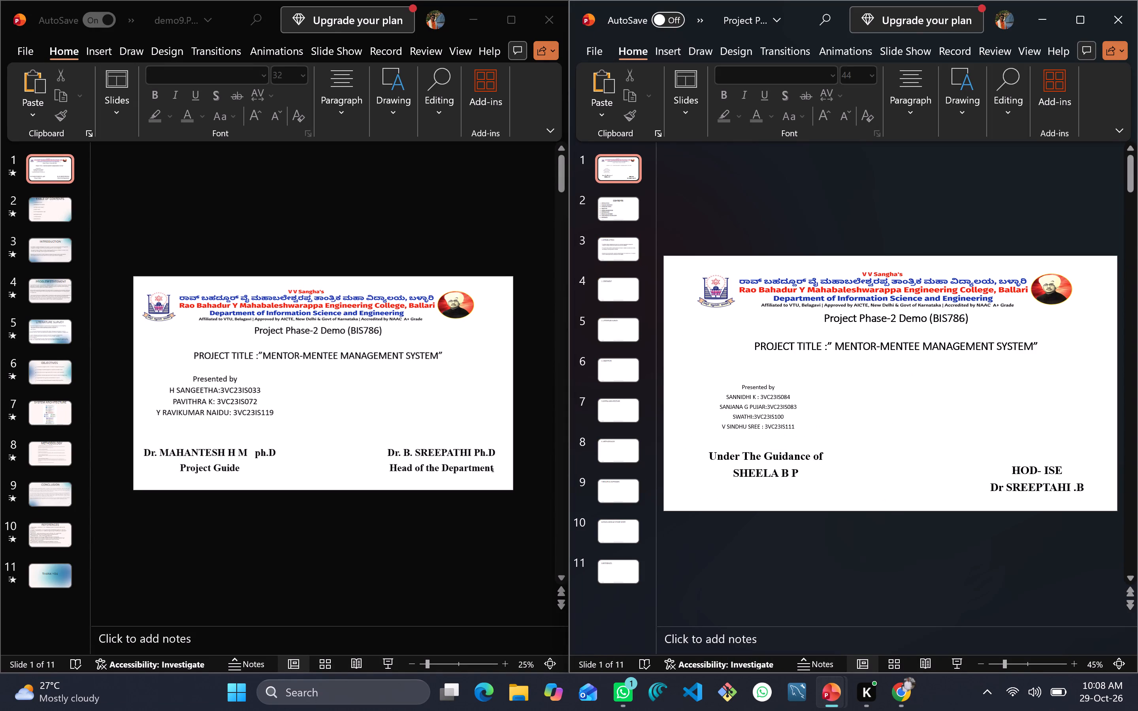
scroll(909, 395, up, 2)
scroll(909, 395, left, 1)
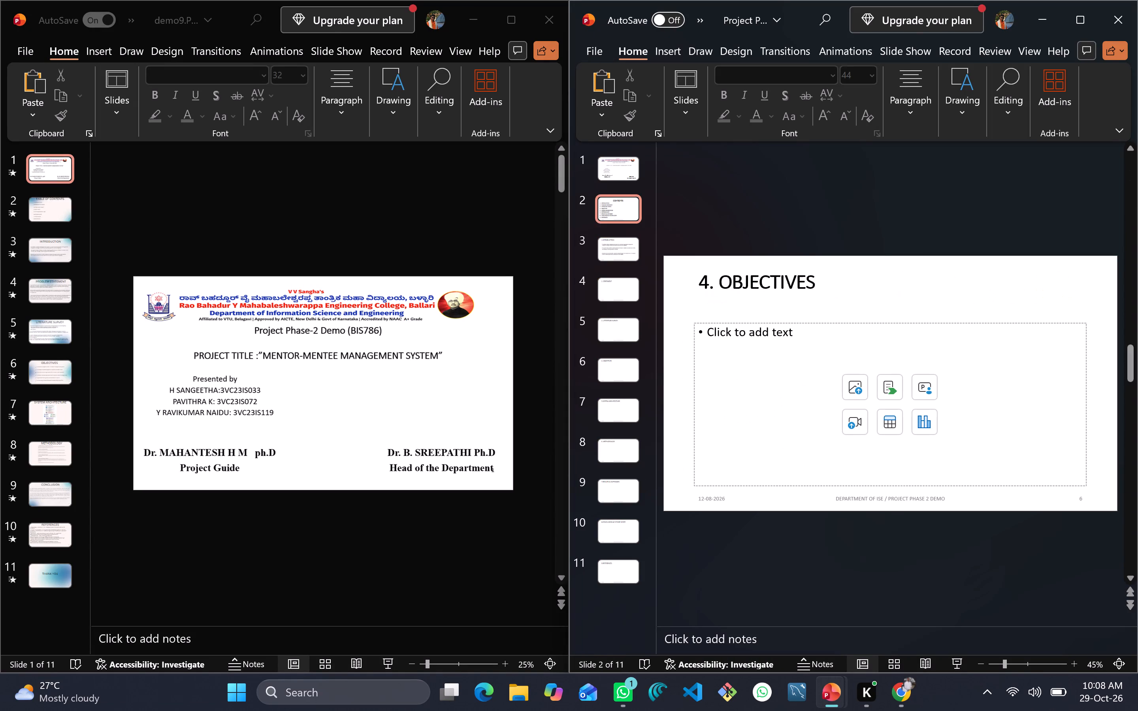
scroll(909, 395, left, 1)
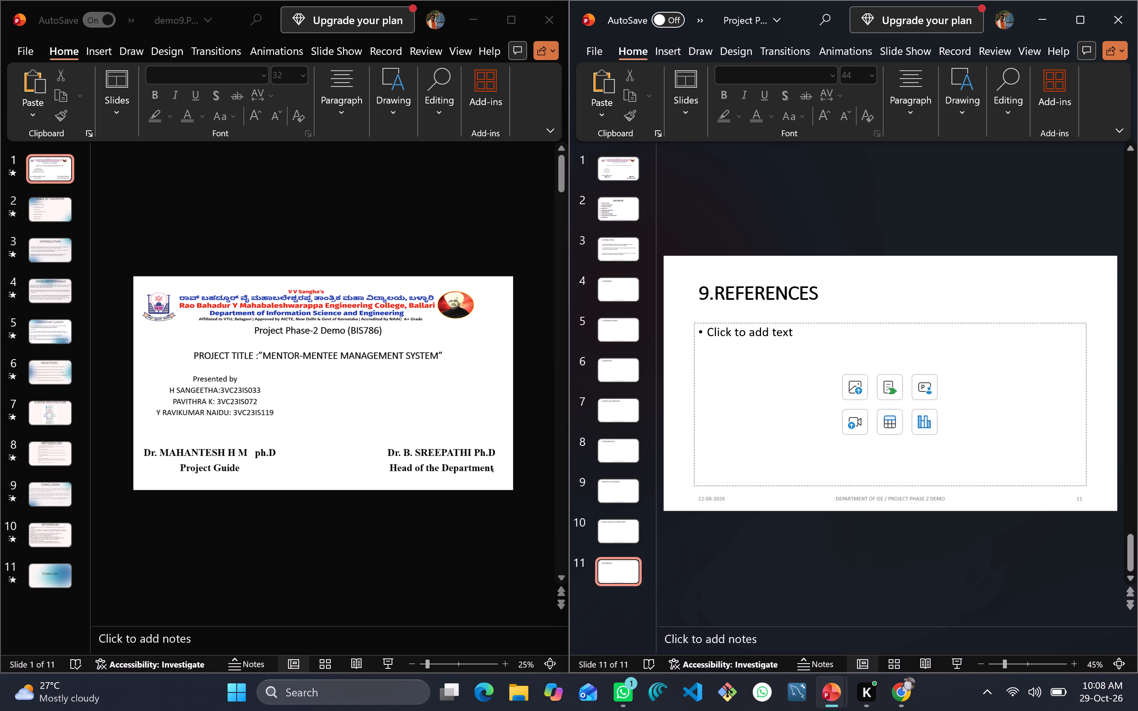
scroll(909, 395, left, 1)
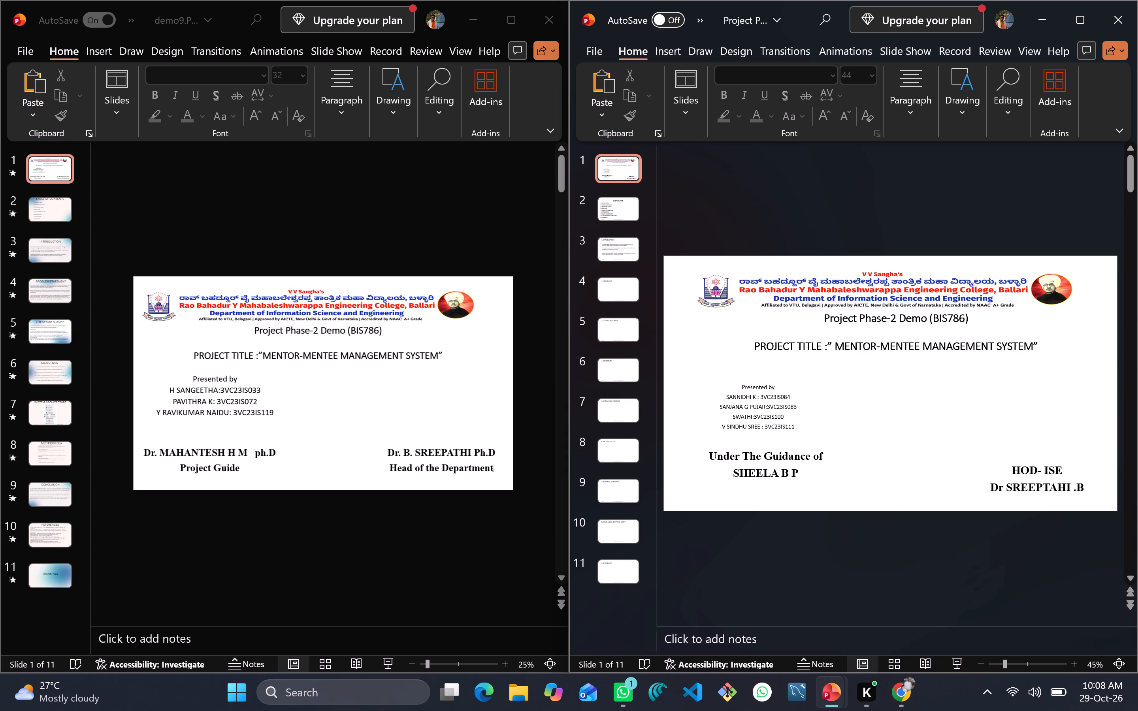
scroll(909, 395, left, 1)
scroll(909, 395, up, 7)
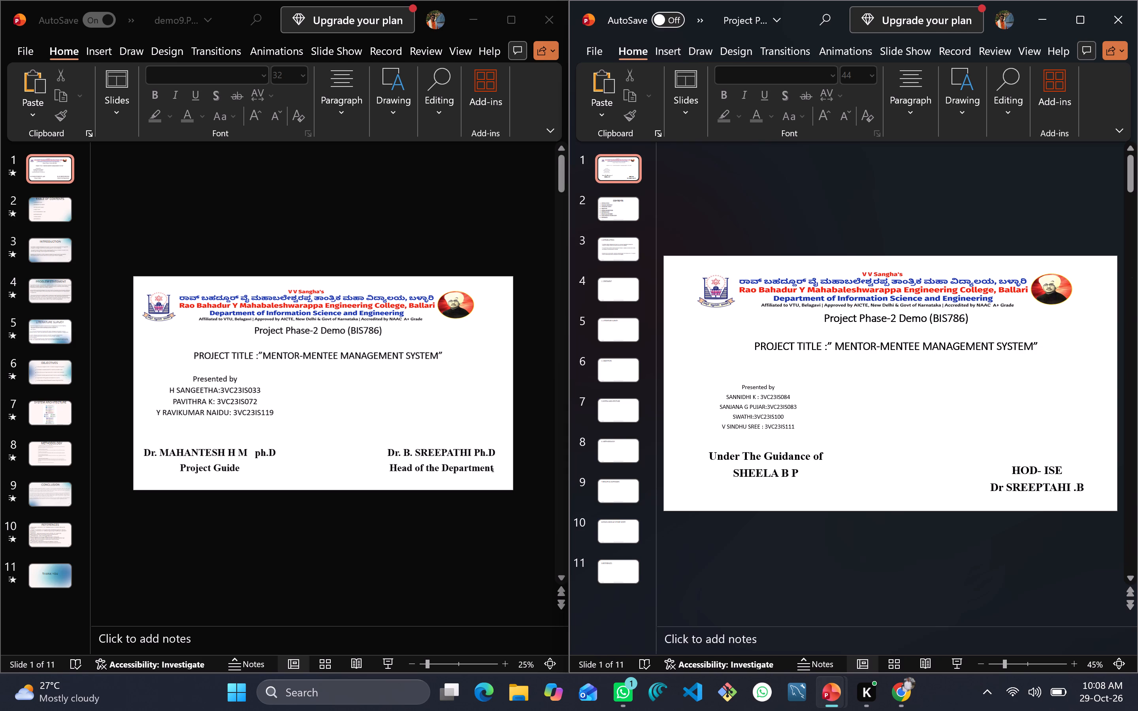